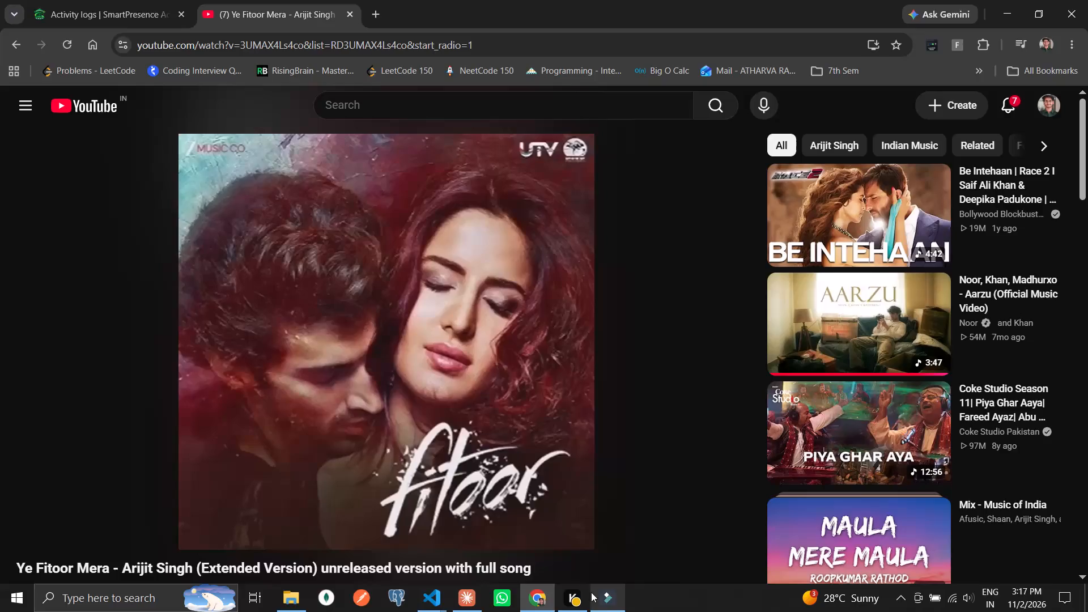
Switch to Wondershare Filmora and preview the smartpresence-overview video with its audio from the start to about 29 seconds, pausing at intervals.
click(610, 601)
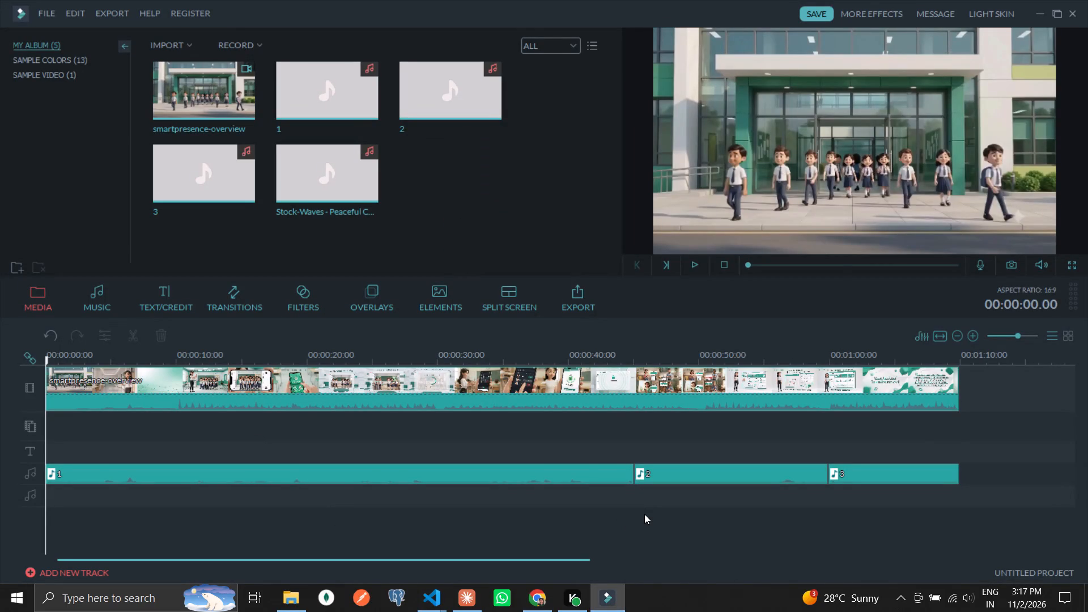
key(space)
click(545, 359)
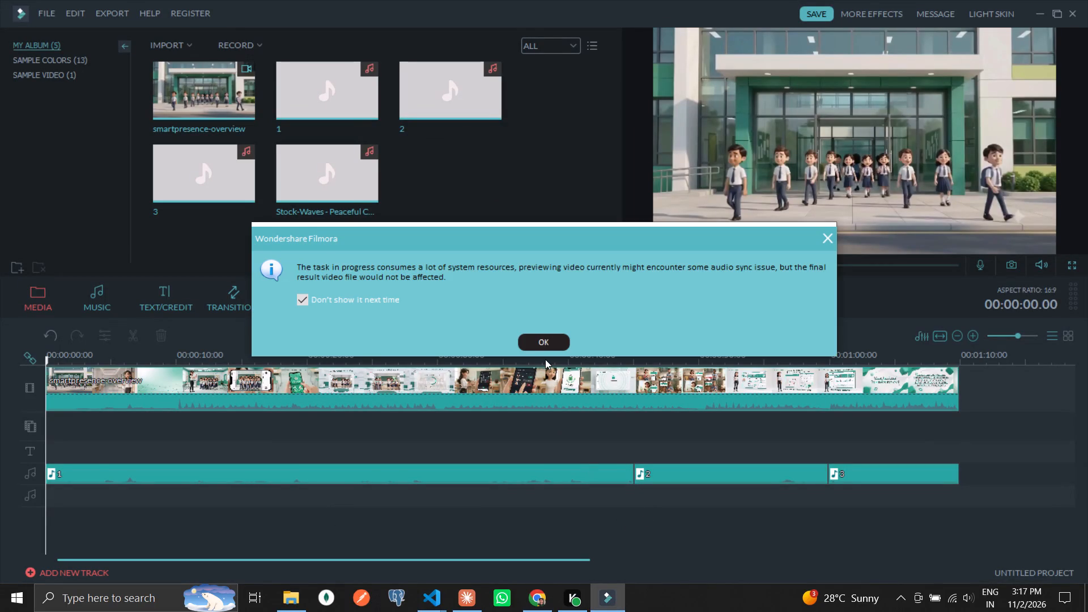
click(541, 347)
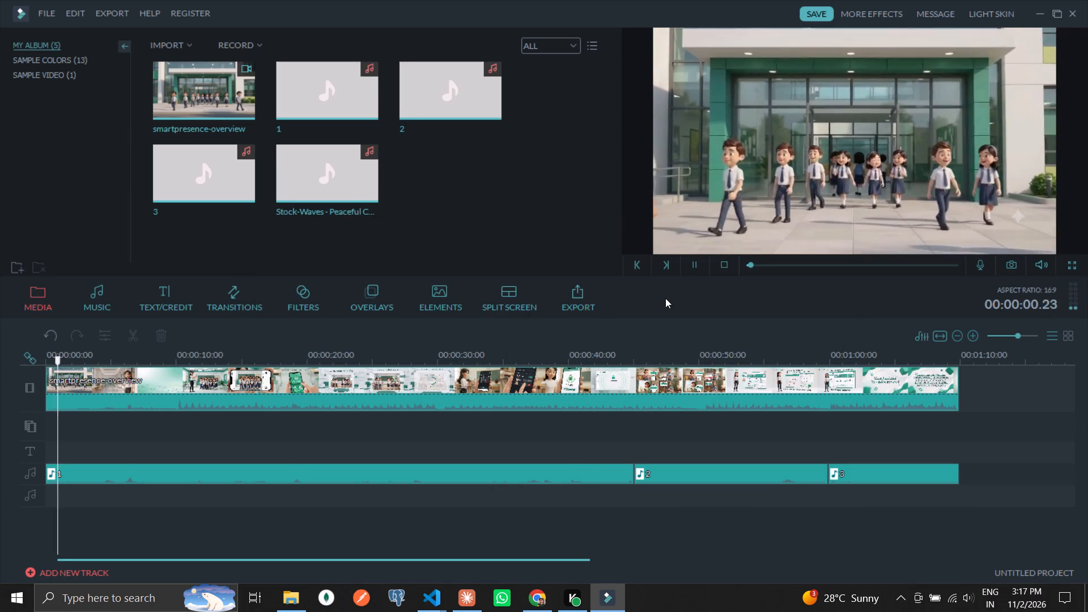
click(694, 266)
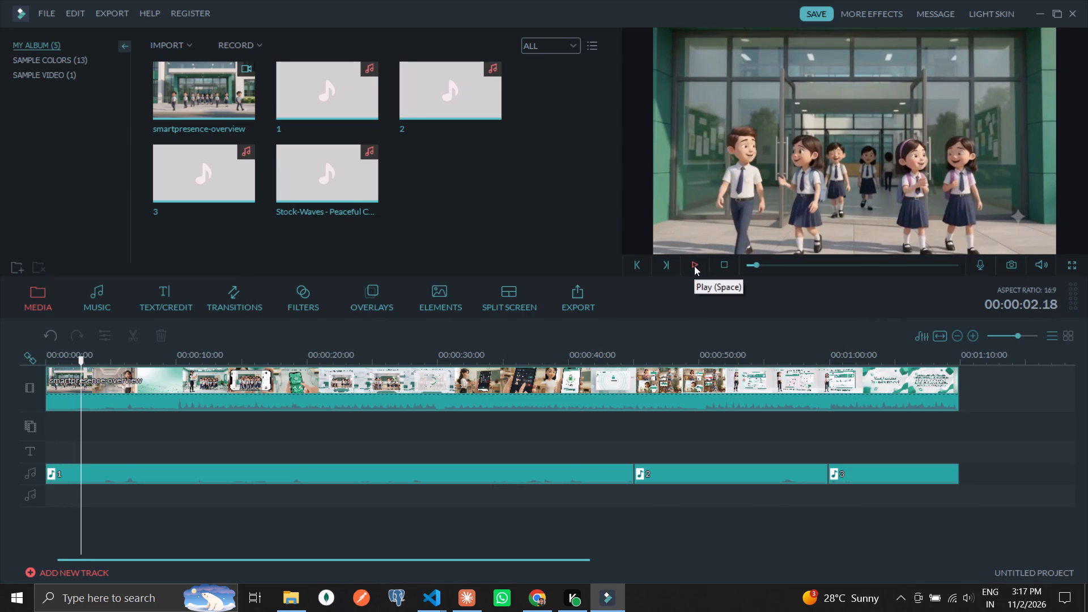
click(450, 478)
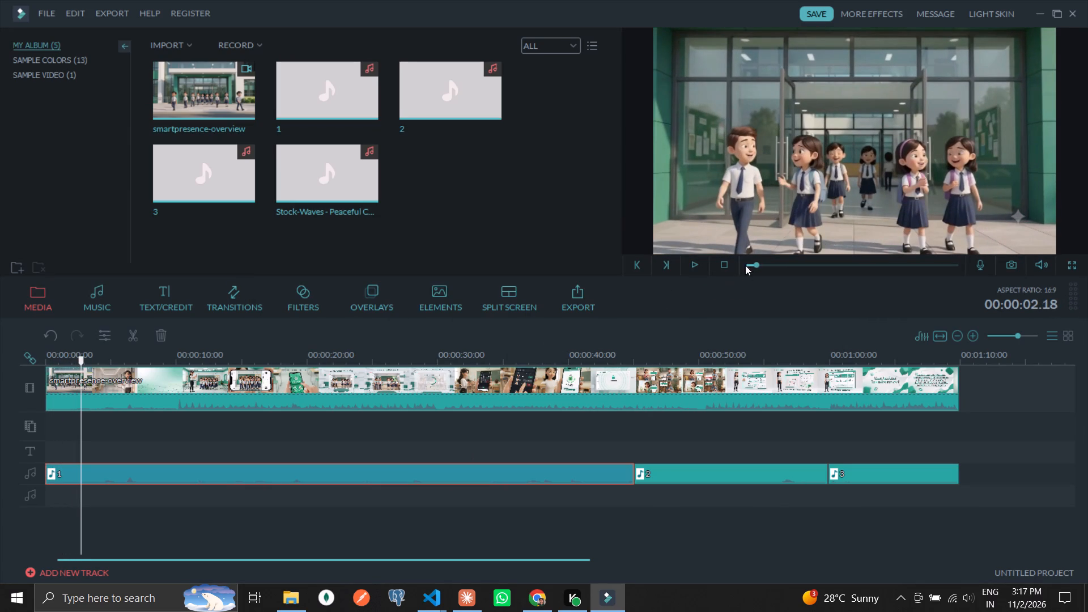
click(695, 263)
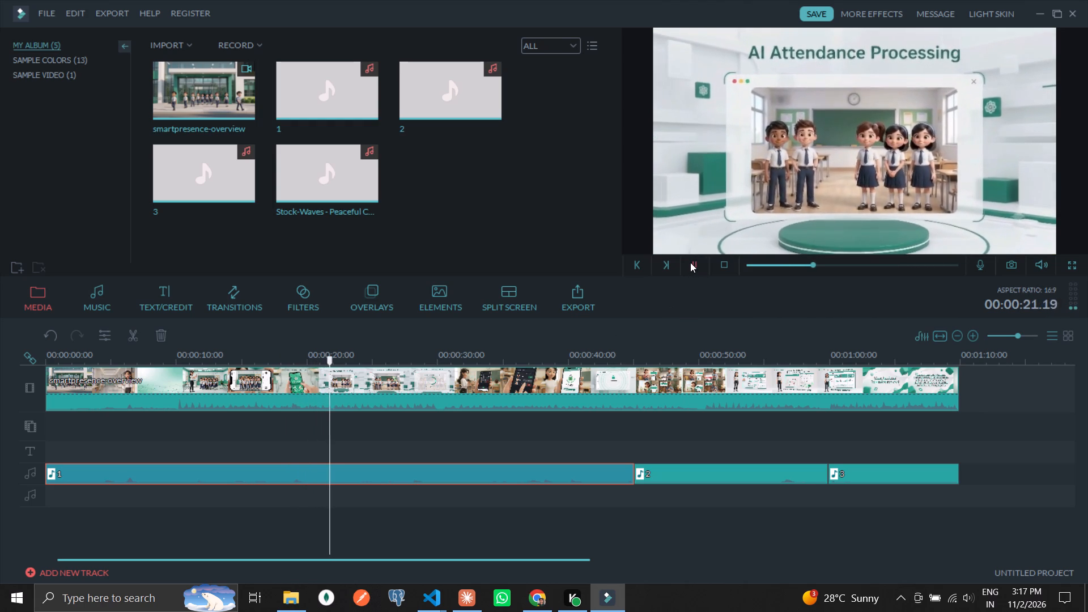
click(694, 265)
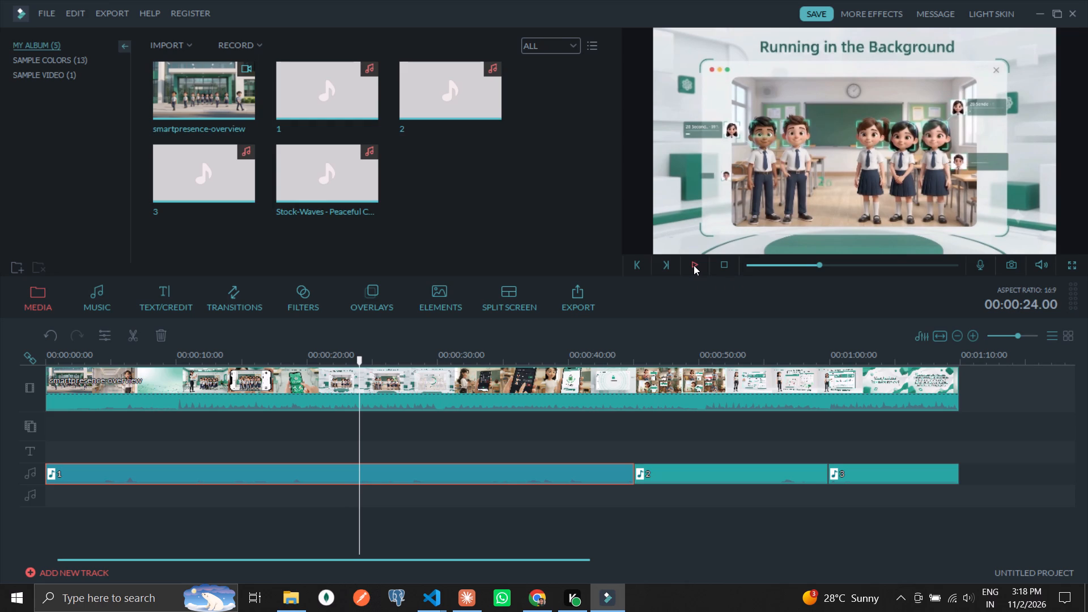
click(693, 266)
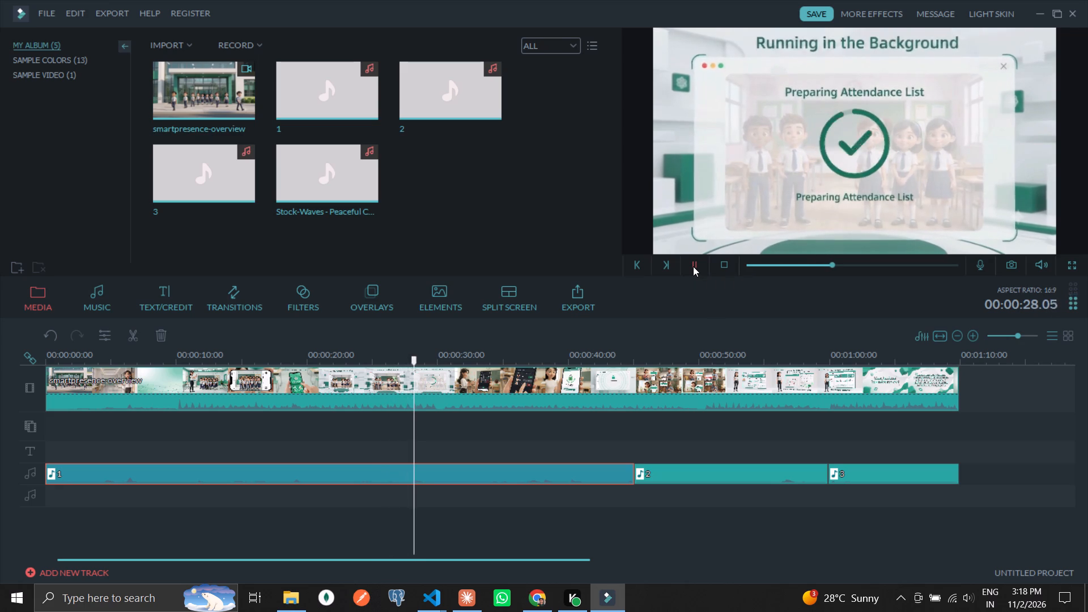
click(693, 266)
click(693, 266)
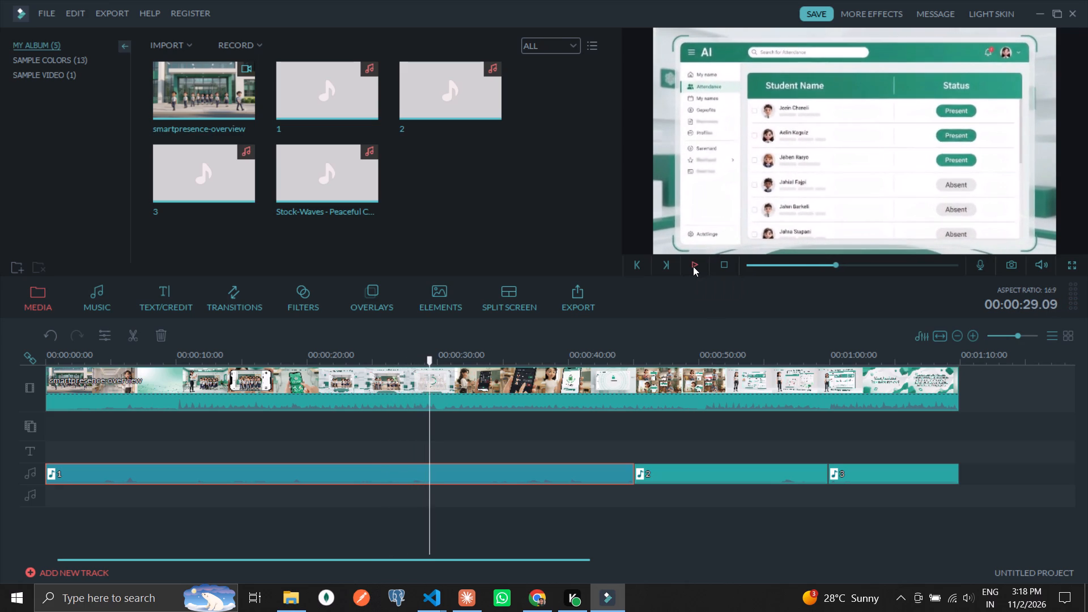
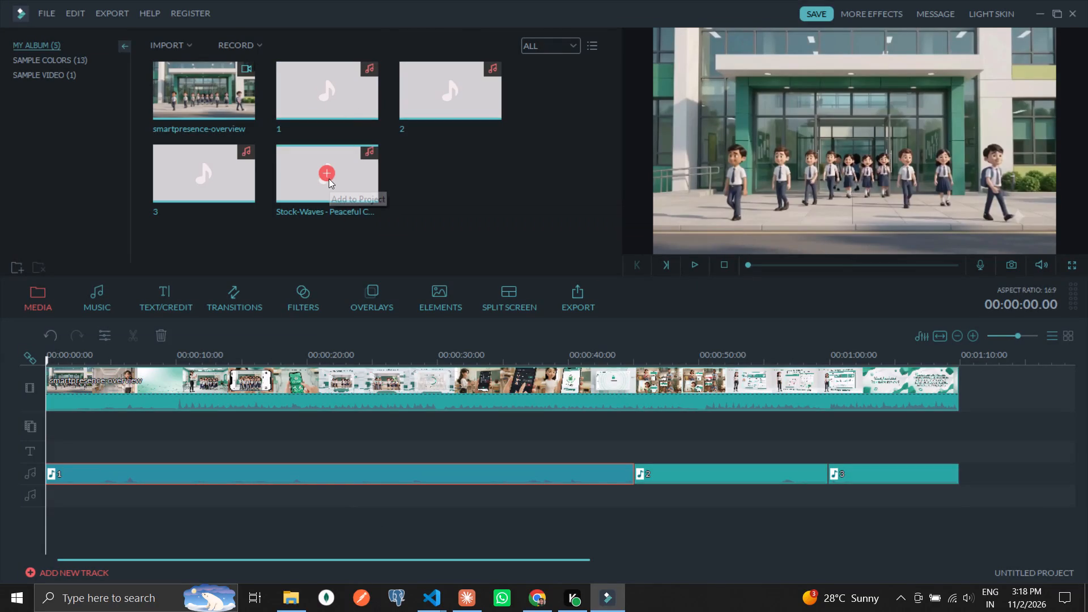
Add the Stock-Waves Peaceful Corporate music to the empty second audio track and align its start with 00:00:00.00.
drag(341, 178, 250, 489)
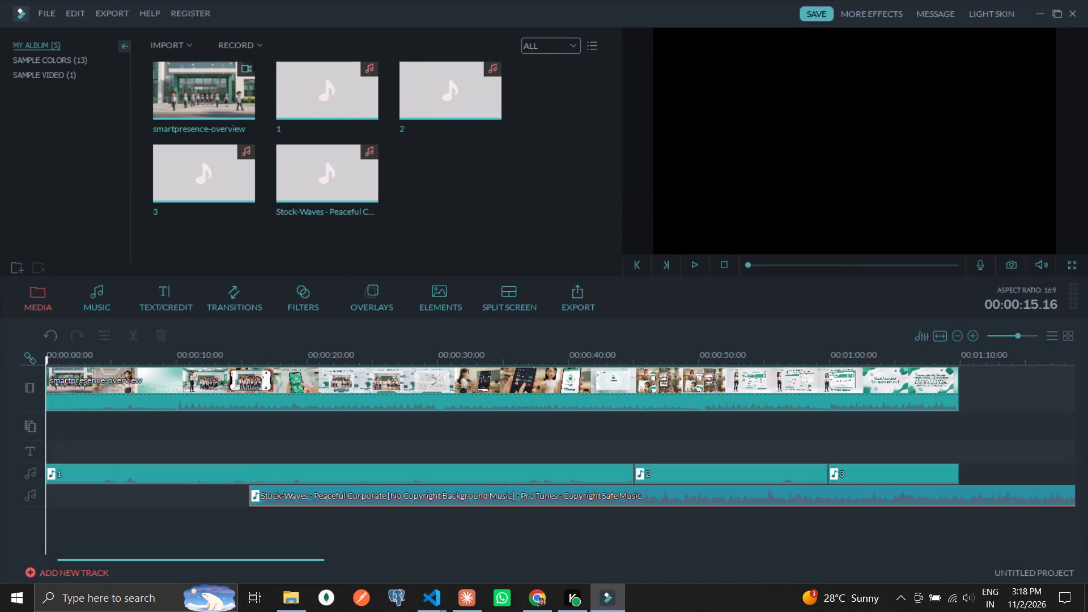
drag(271, 491, 125, 490)
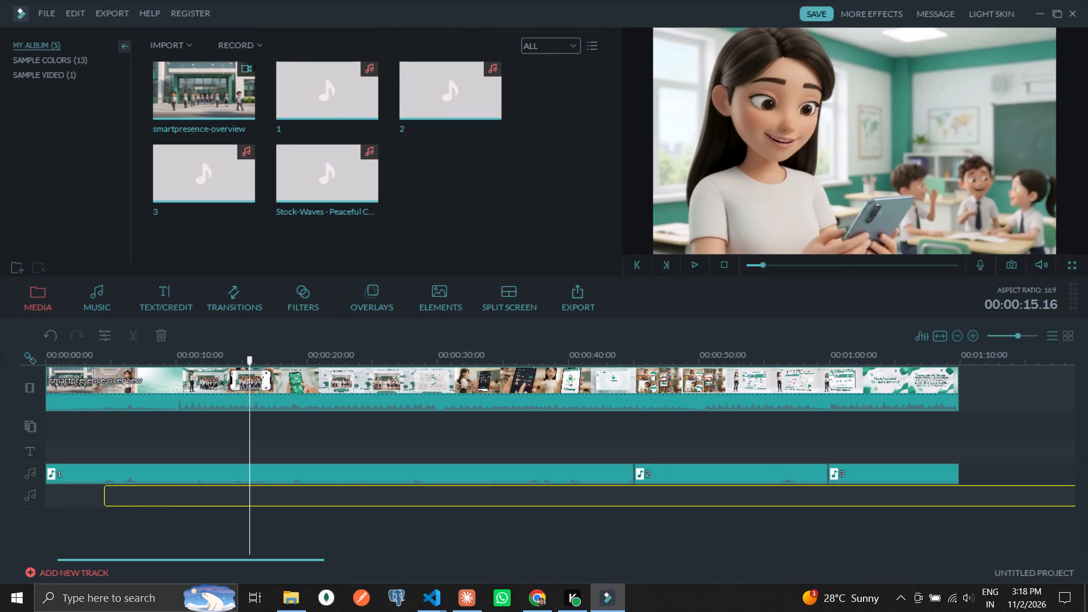
drag(125, 490, 24, 491)
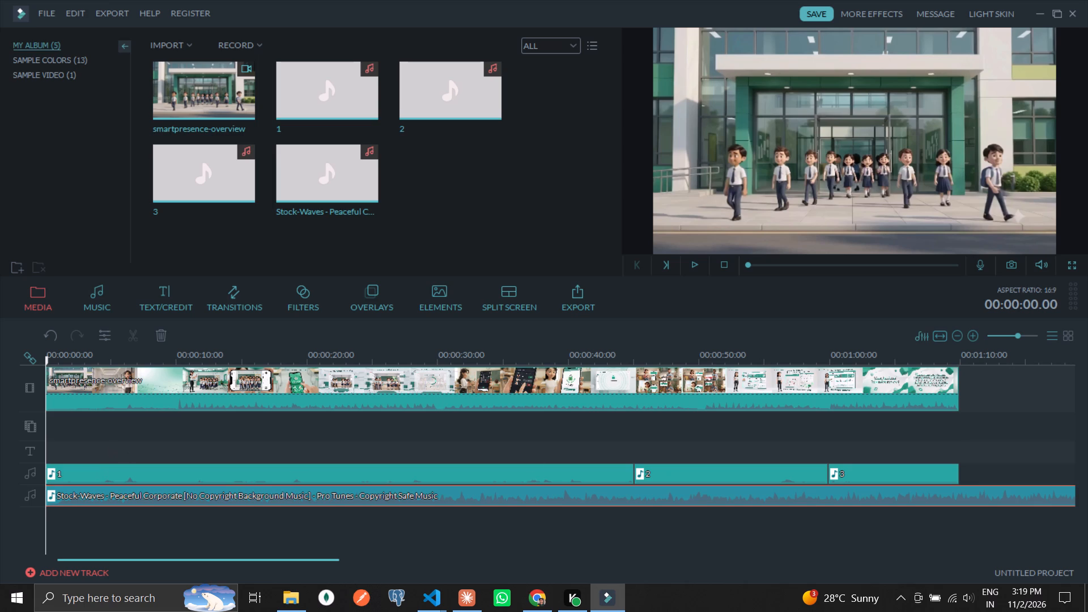
Split the background music at the video's end, 00:01:09.24, and delete the excess part after it.
click(957, 355)
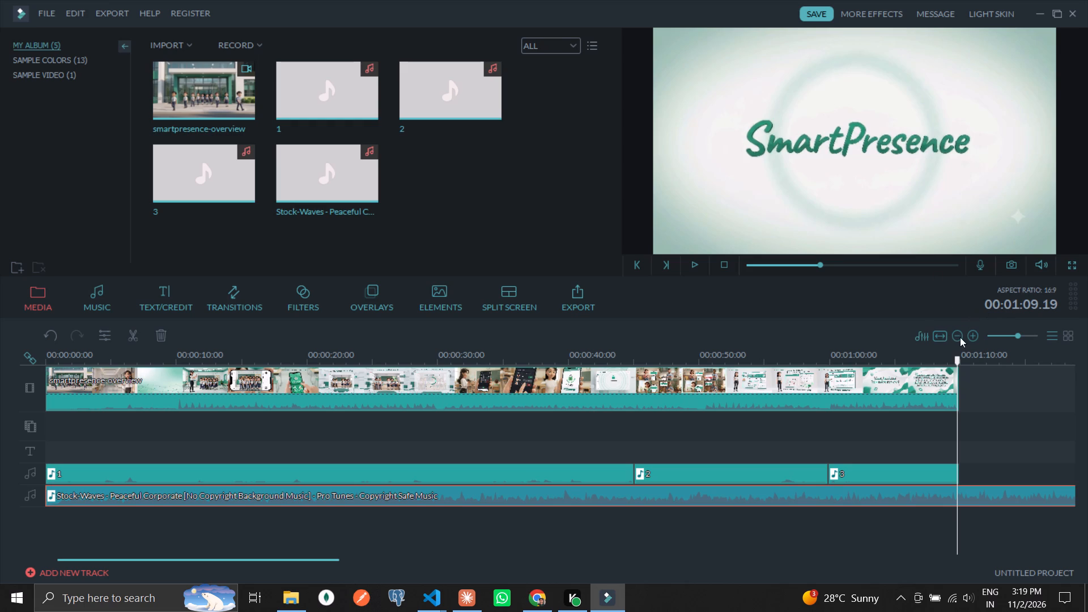
key(Right)
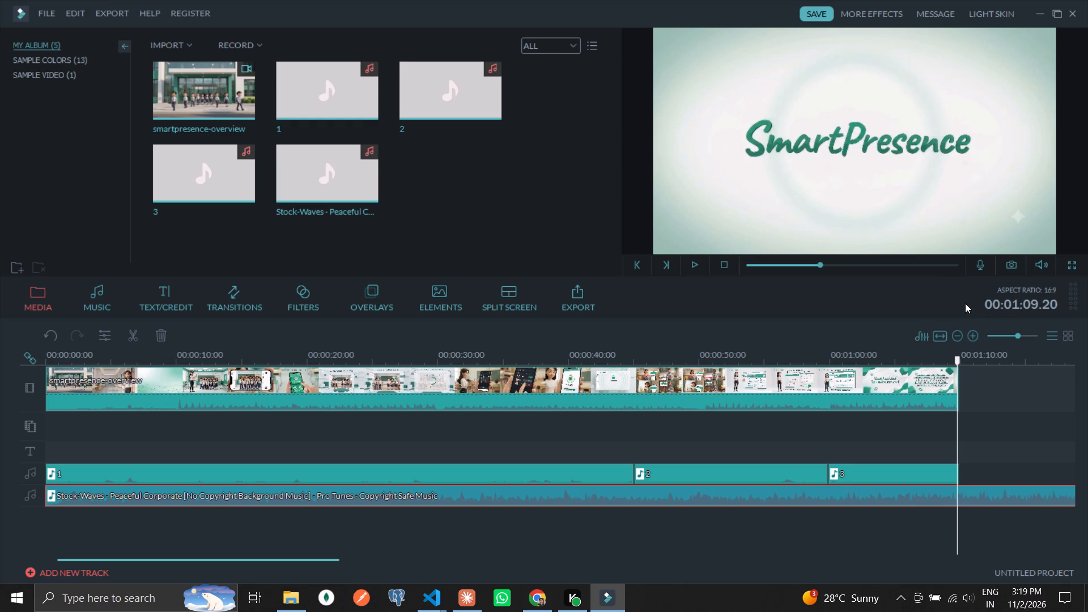
key(Right)
key(Right)
key(Right)
key(Right)
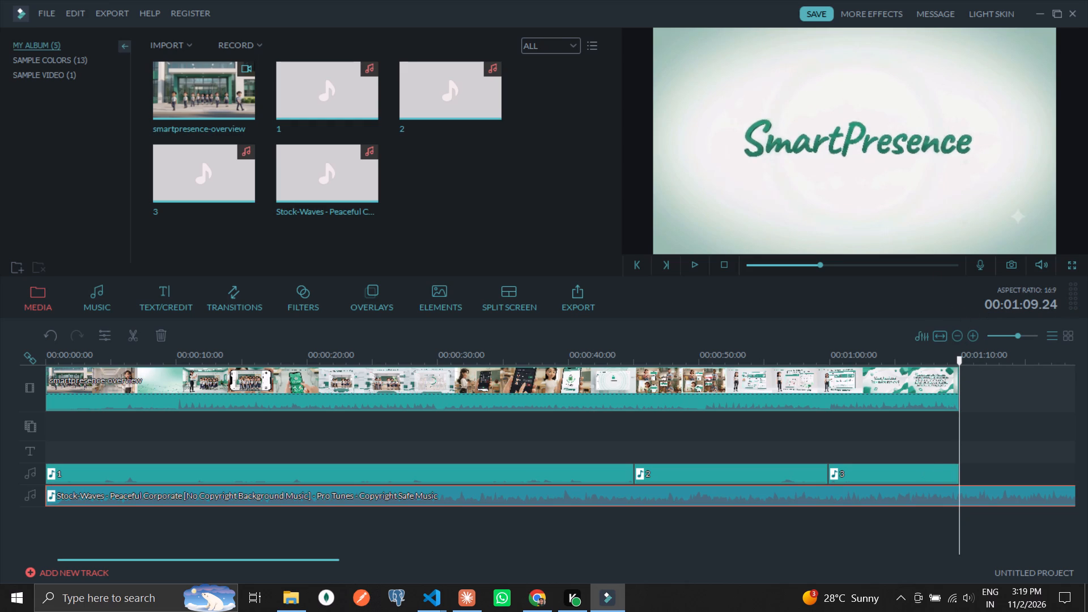
key(ctrl+b)
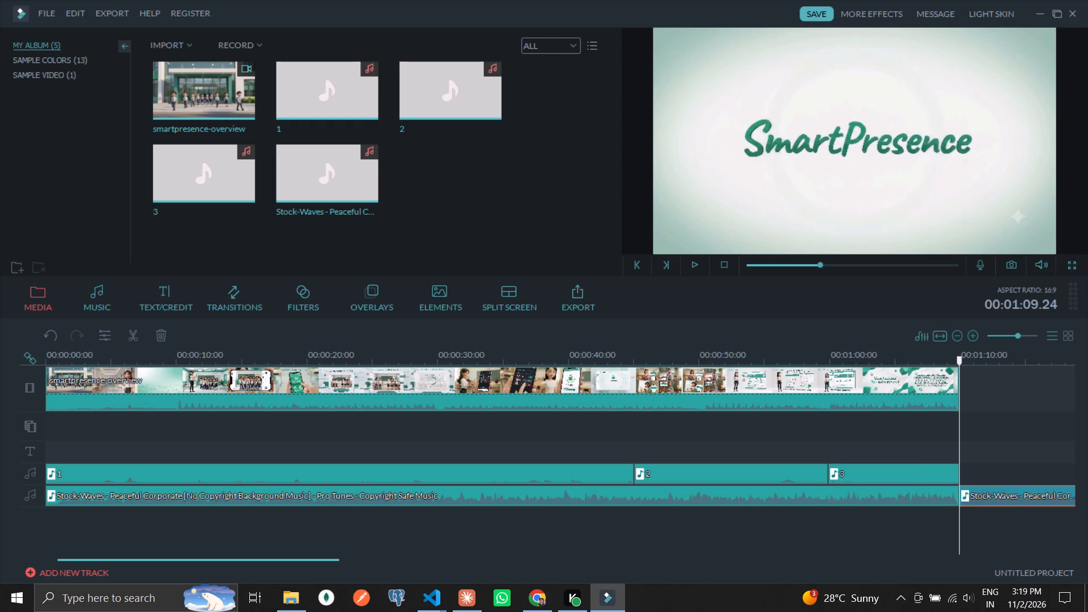
key(Delete)
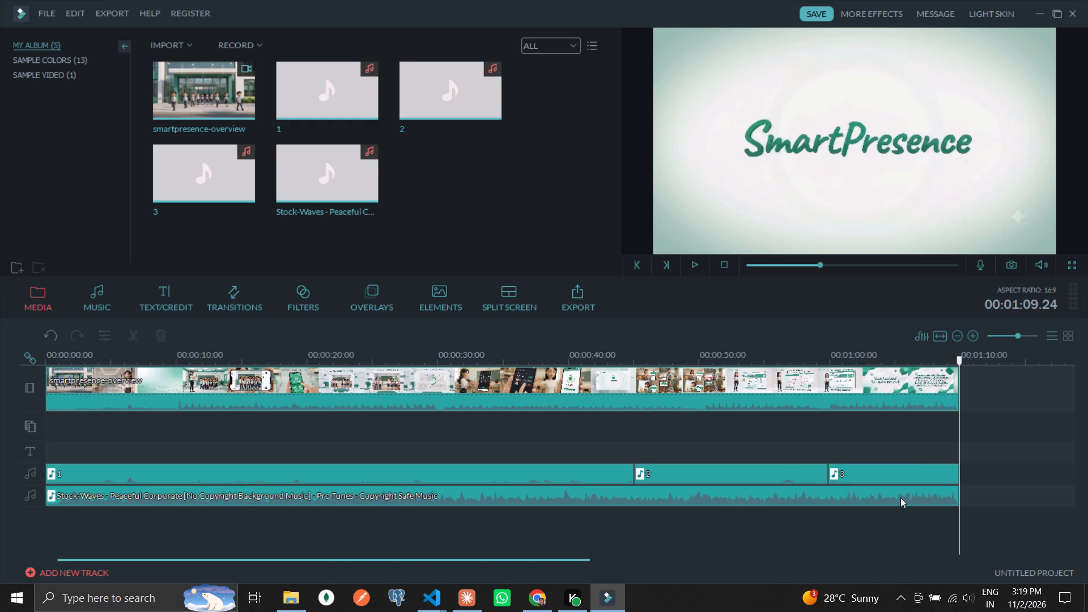
Give the trimmed Stock-Waves background music clip a fade-out slightly shorter than 2.20 s.
click(900, 498)
click(796, 508)
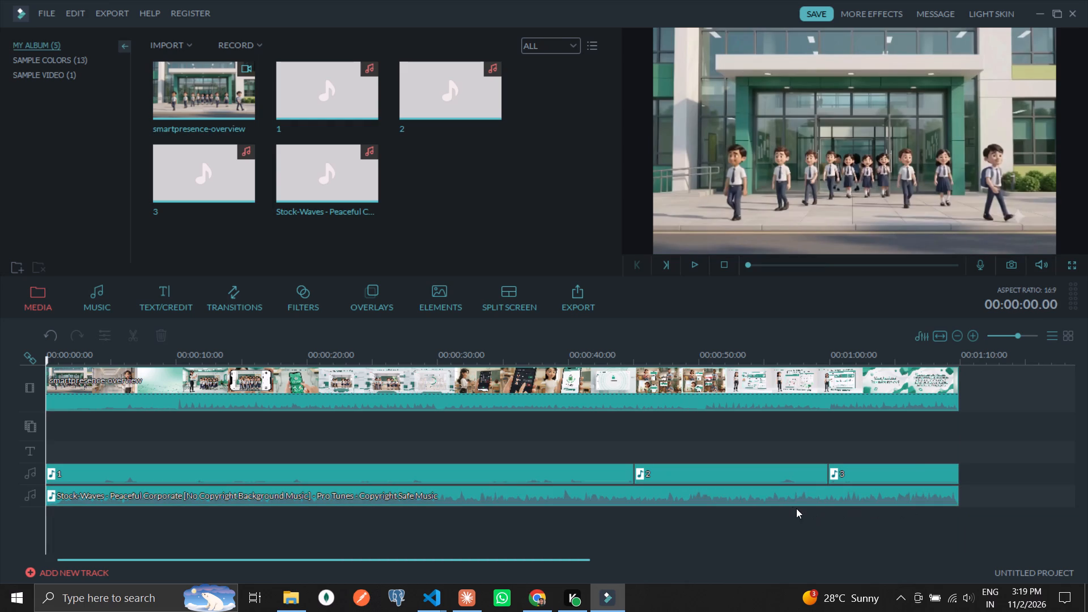
double_click(779, 503)
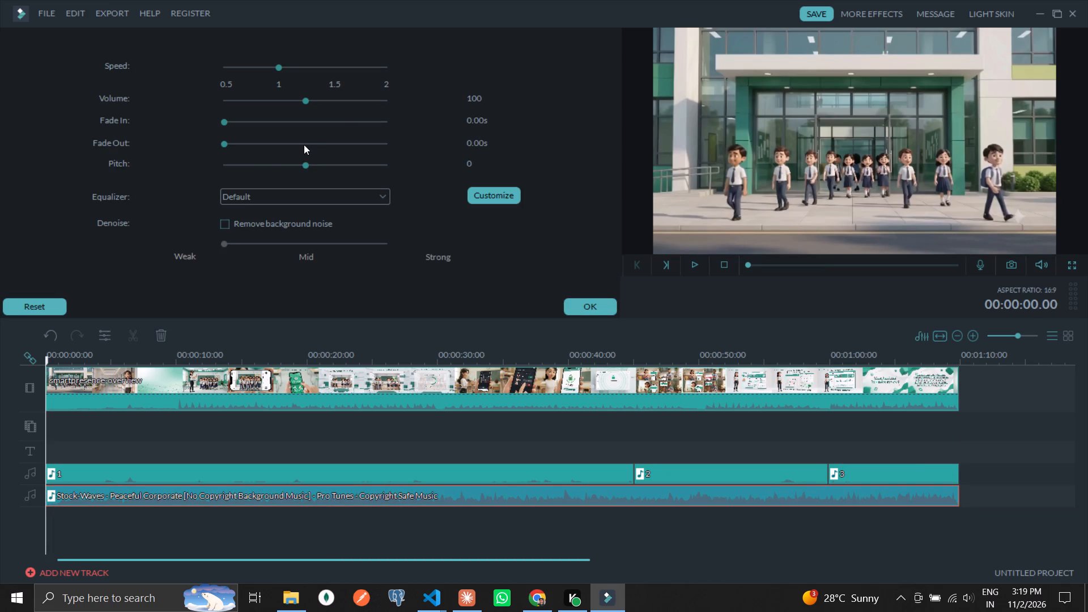
click(304, 144)
drag(304, 144, 296, 143)
drag(296, 143, 290, 143)
click(568, 311)
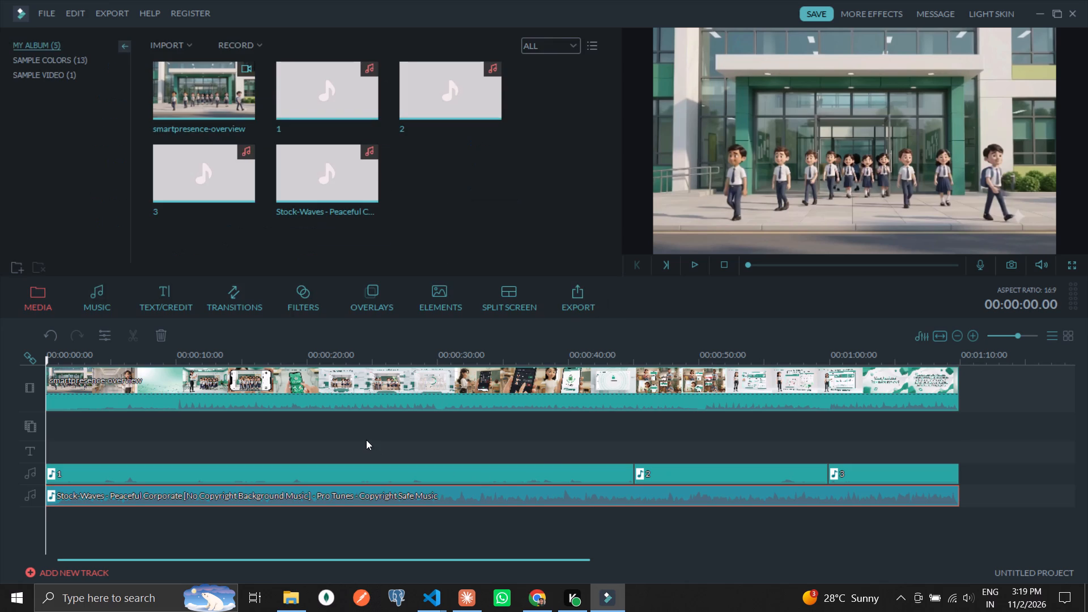
Preview the video from the start to check how the background music mixes with the other audio.
key(space)
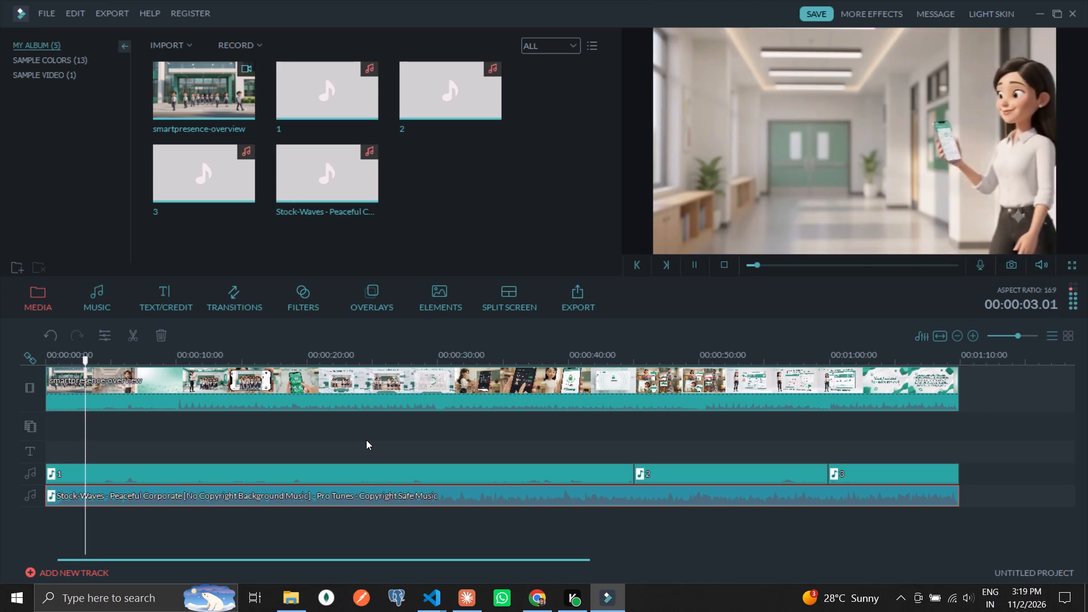
key(space)
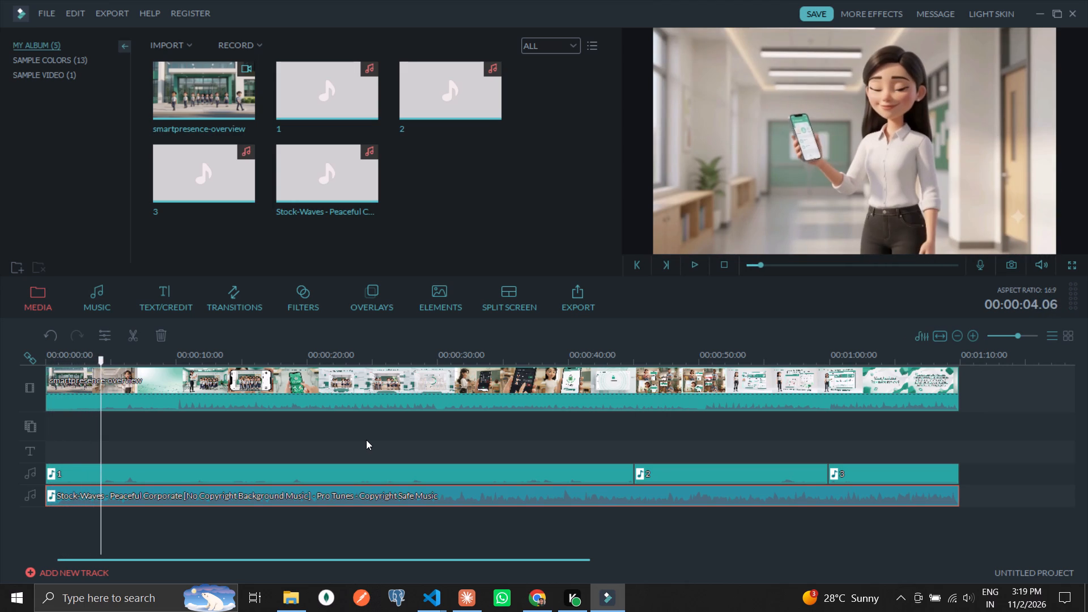
key(space)
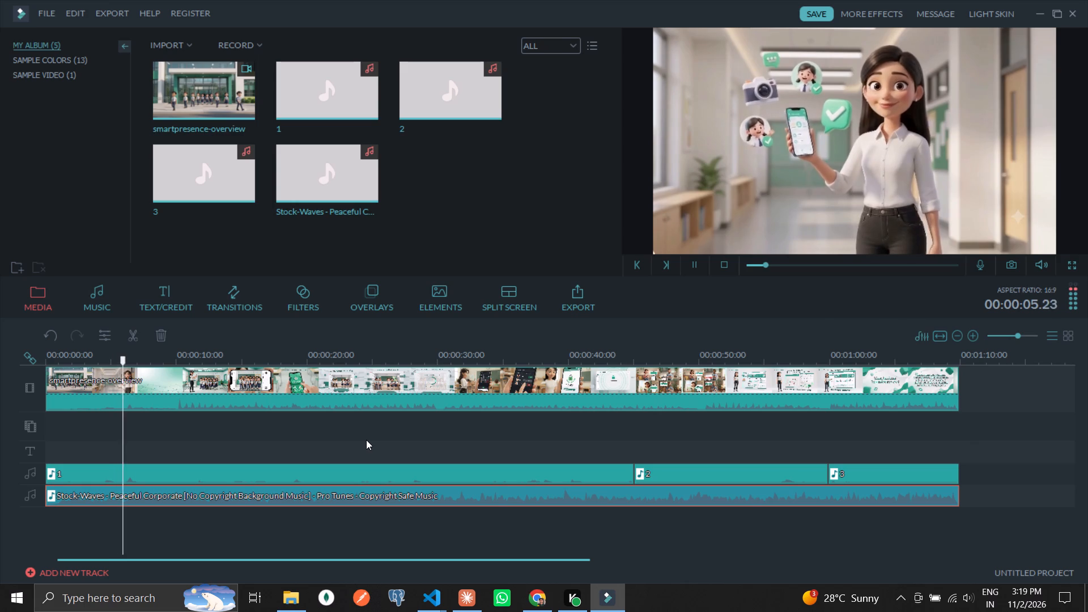
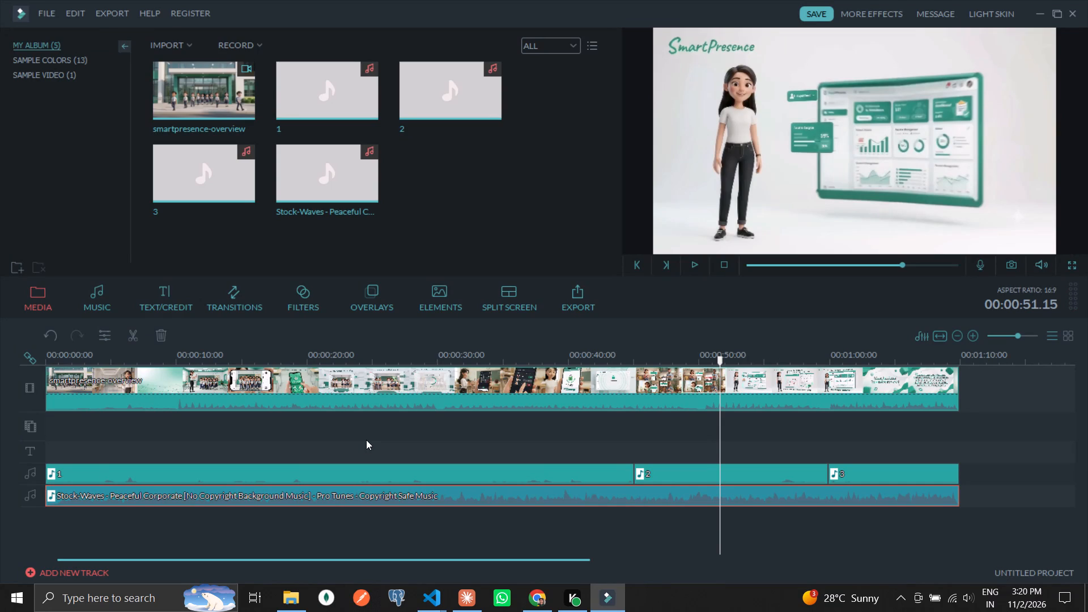
Play the video from 00:00:51.15 to the end to check the background music against the other audio.
key(space)
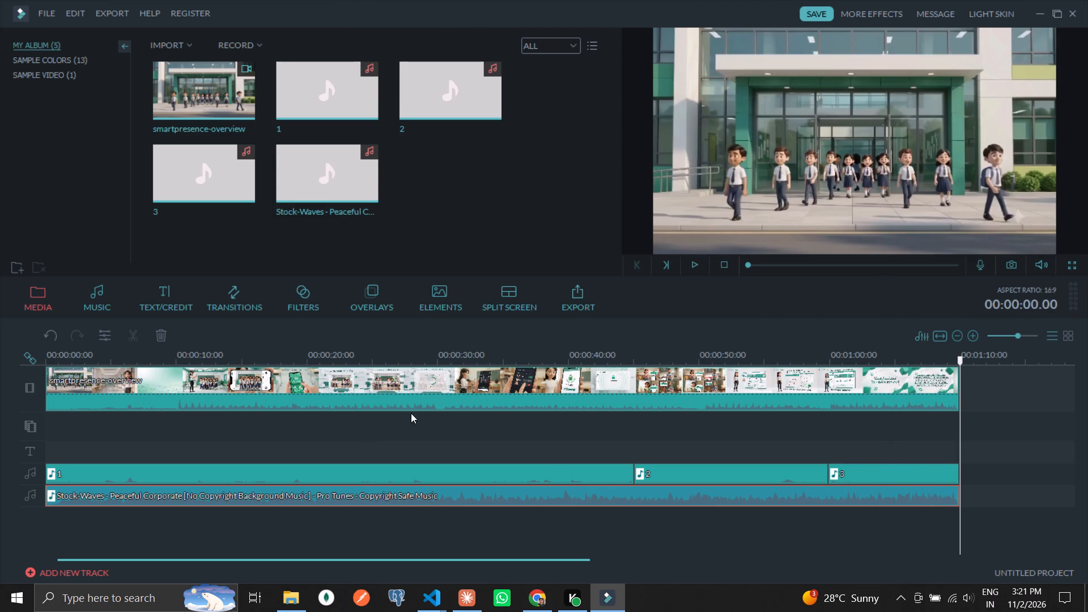
click(373, 439)
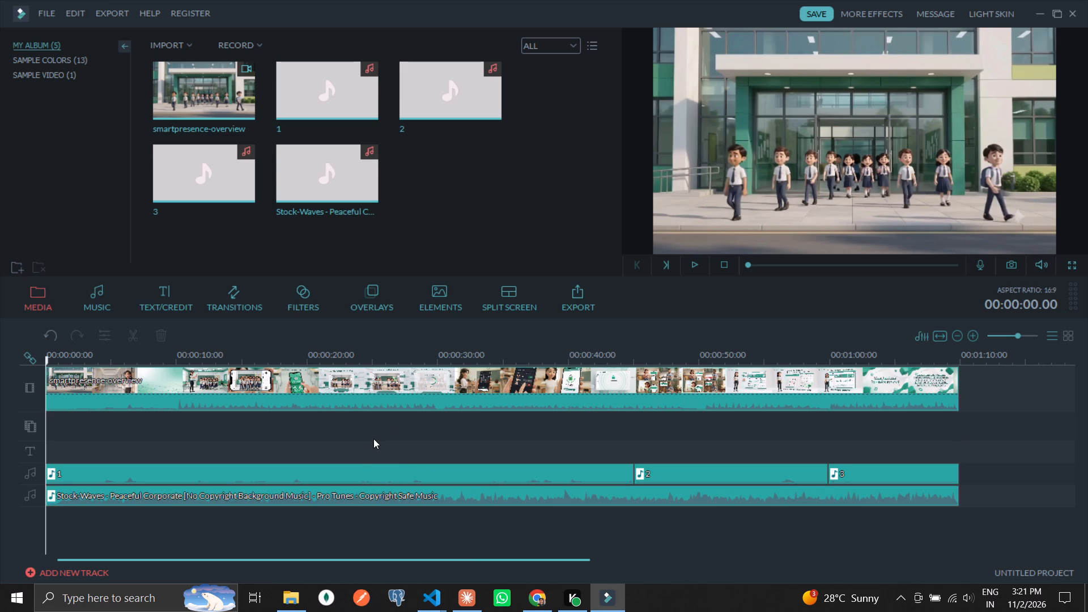
Raise the volume of audio clip 1 first to 150 and, while playing the video from the start, to 200.
click(356, 468)
click(108, 339)
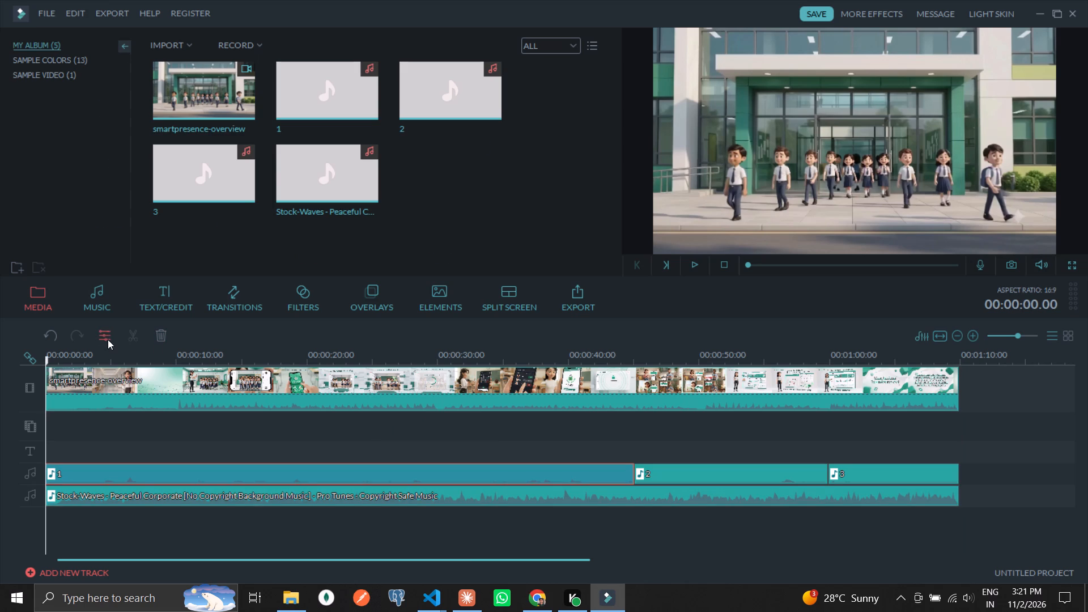
click(365, 99)
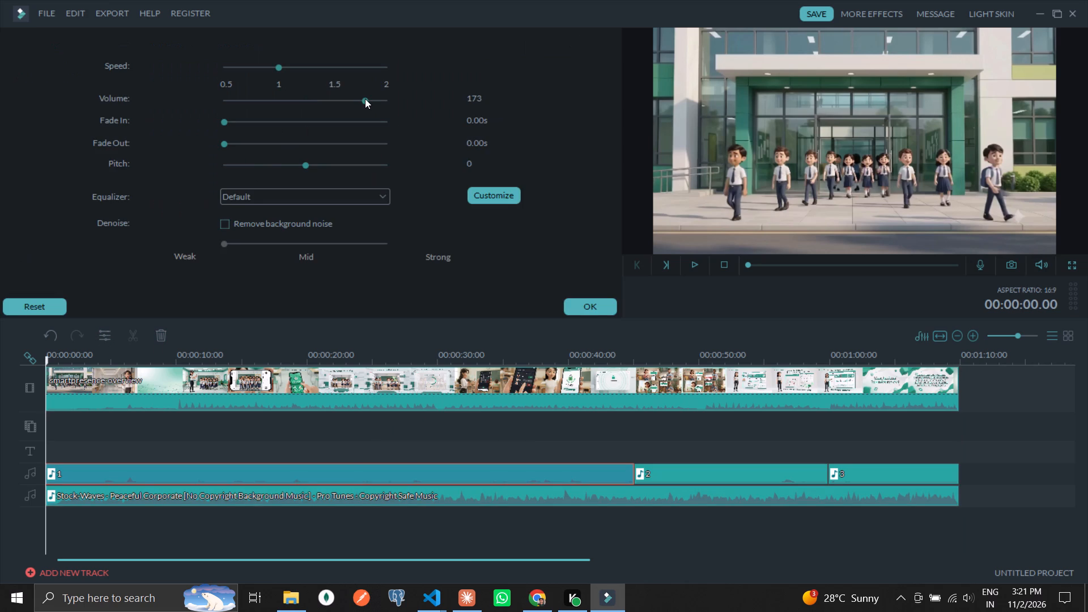
drag(364, 100, 361, 100)
drag(361, 100, 355, 100)
drag(355, 100, 350, 99)
drag(350, 99, 347, 99)
drag(347, 99, 347, 99)
click(695, 267)
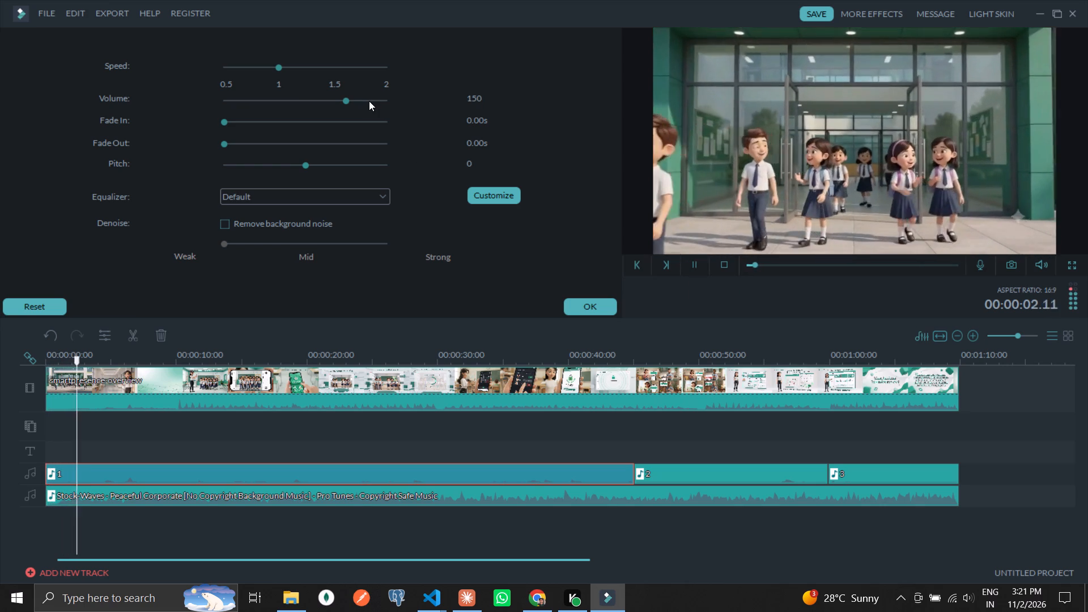
click(369, 101)
click(369, 101)
drag(369, 101, 392, 102)
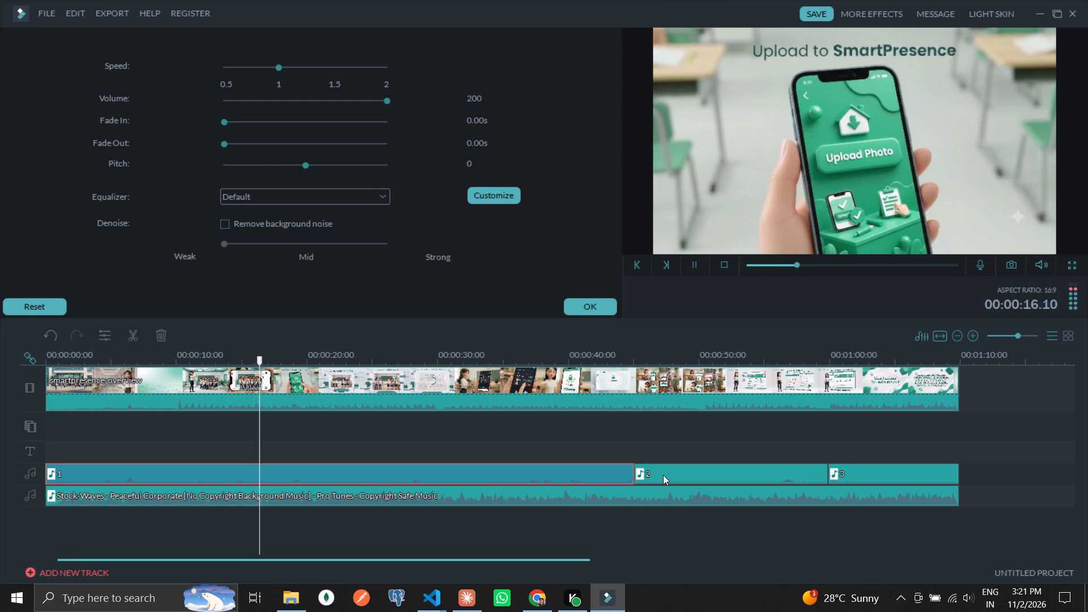
Enable background noise removal for audio clip 1, apply its audio settings and pause the playback.
click(287, 231)
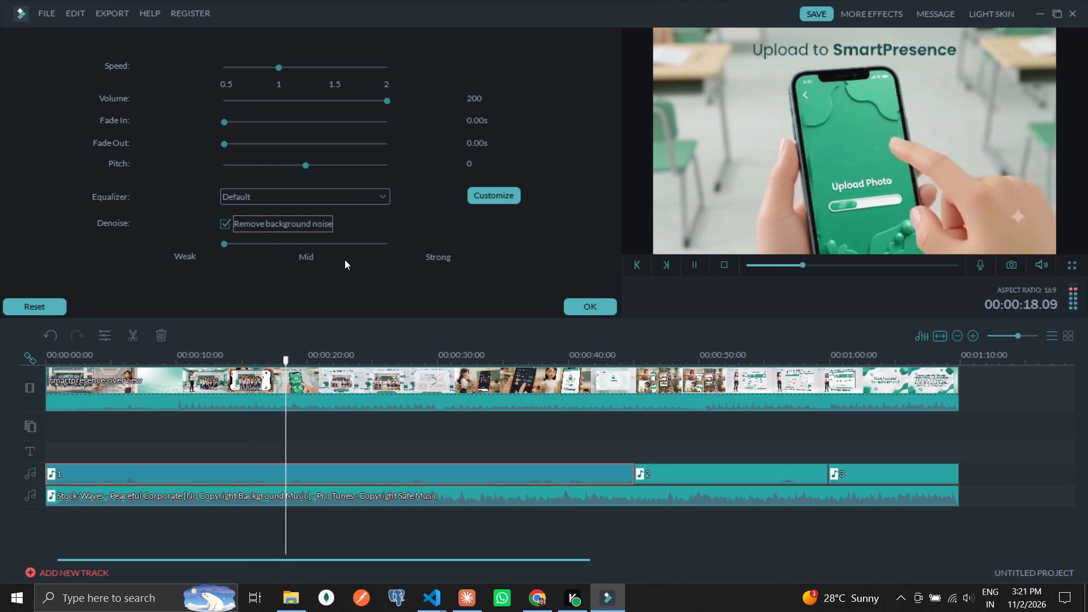
click(598, 306)
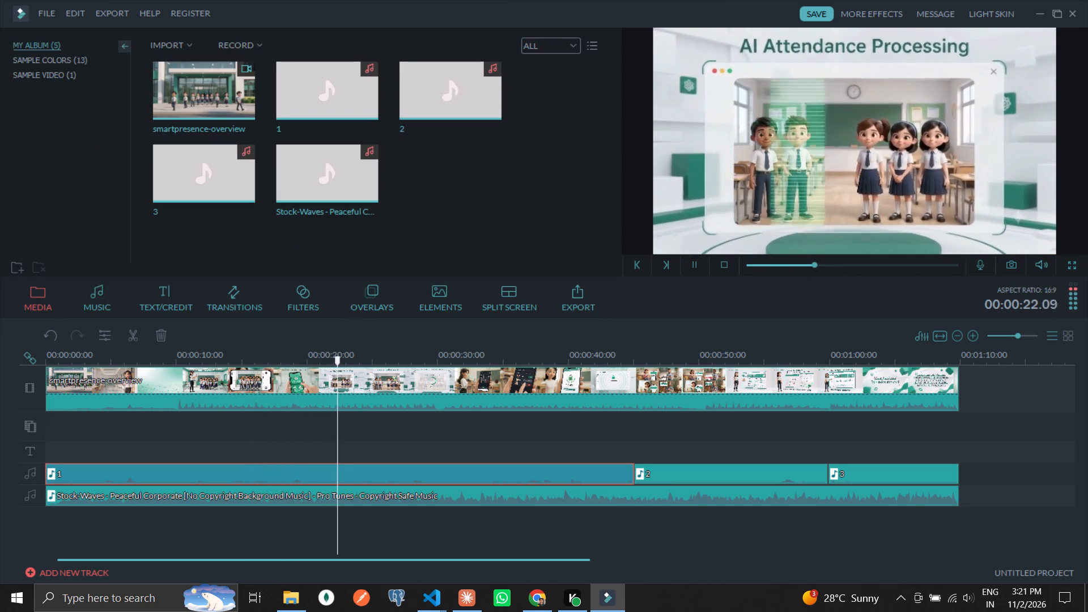
key(space)
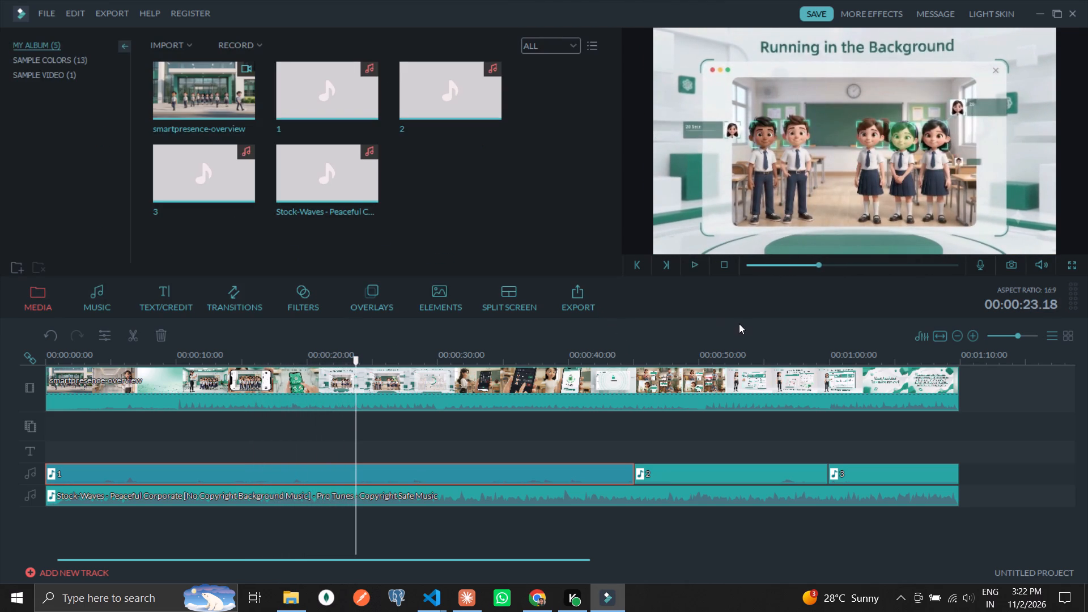
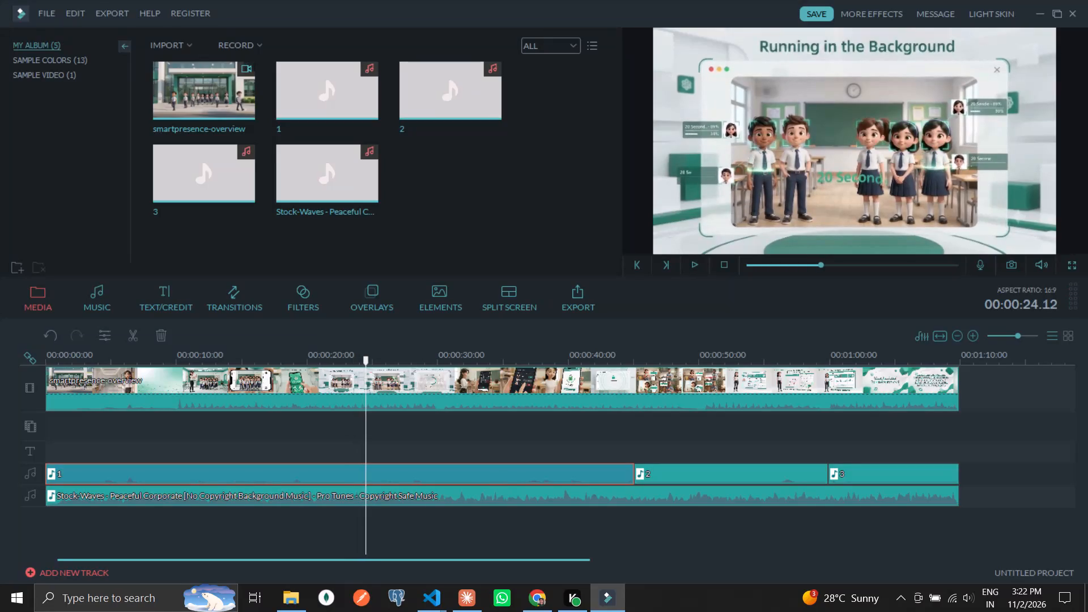
View the paused video frame at 00:00:24.12 in full screen, and return to the editing view.
click(823, 183)
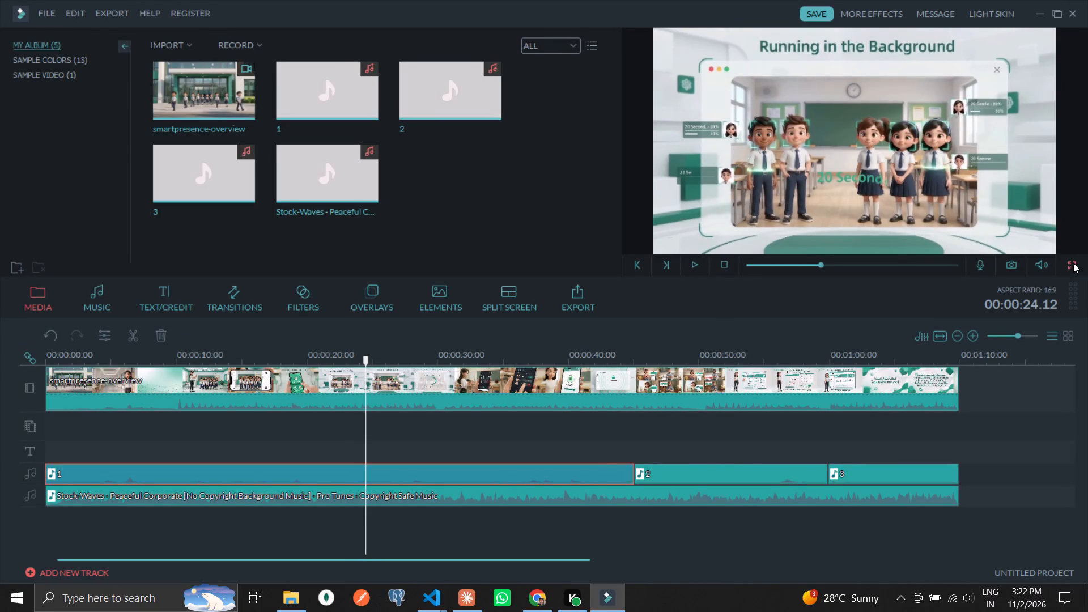
click(1073, 263)
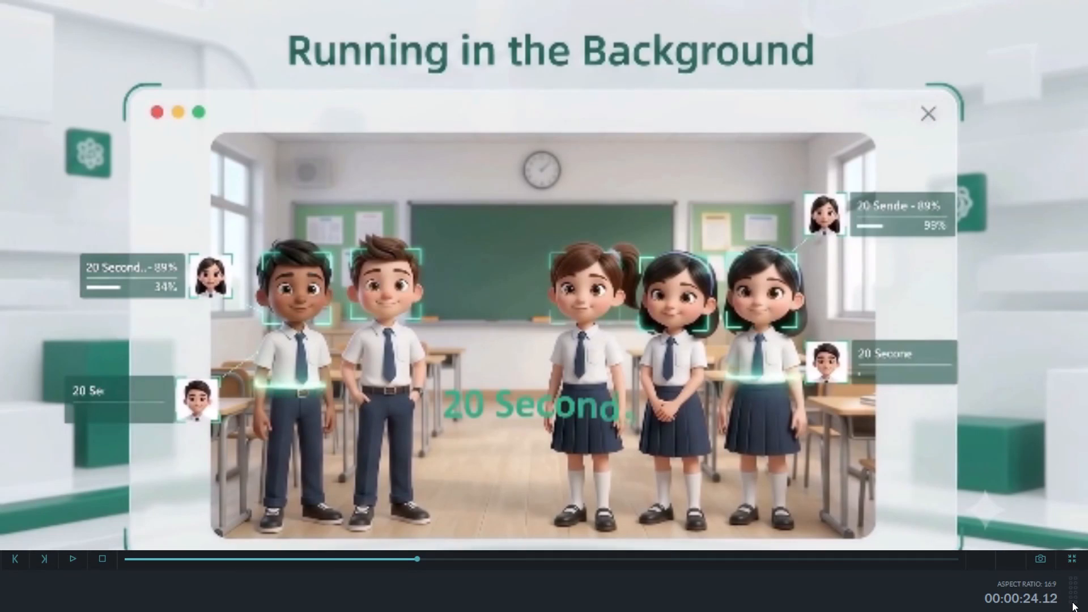
click(1074, 562)
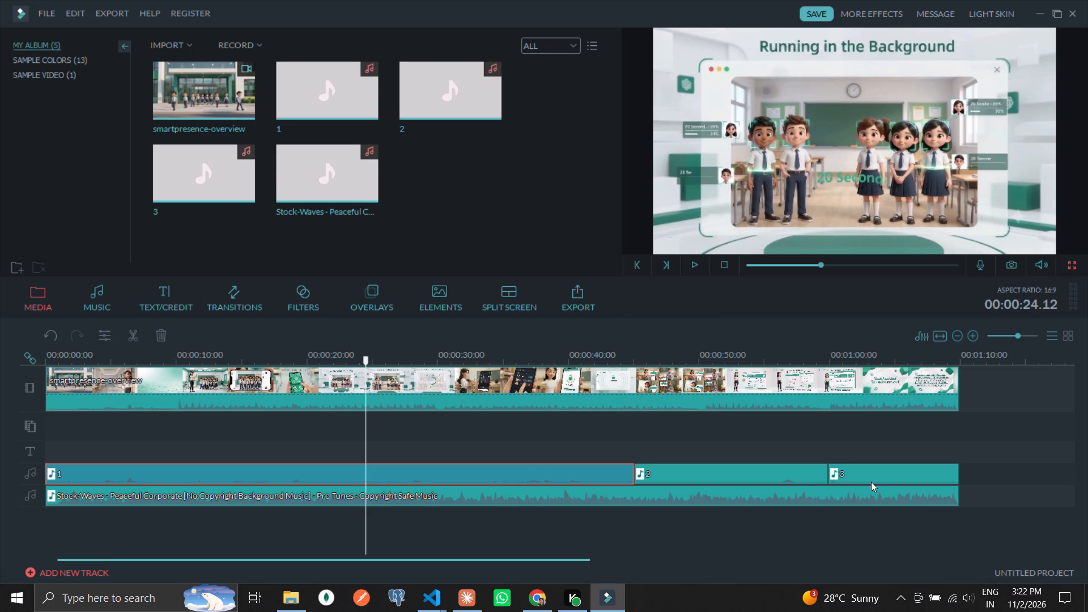
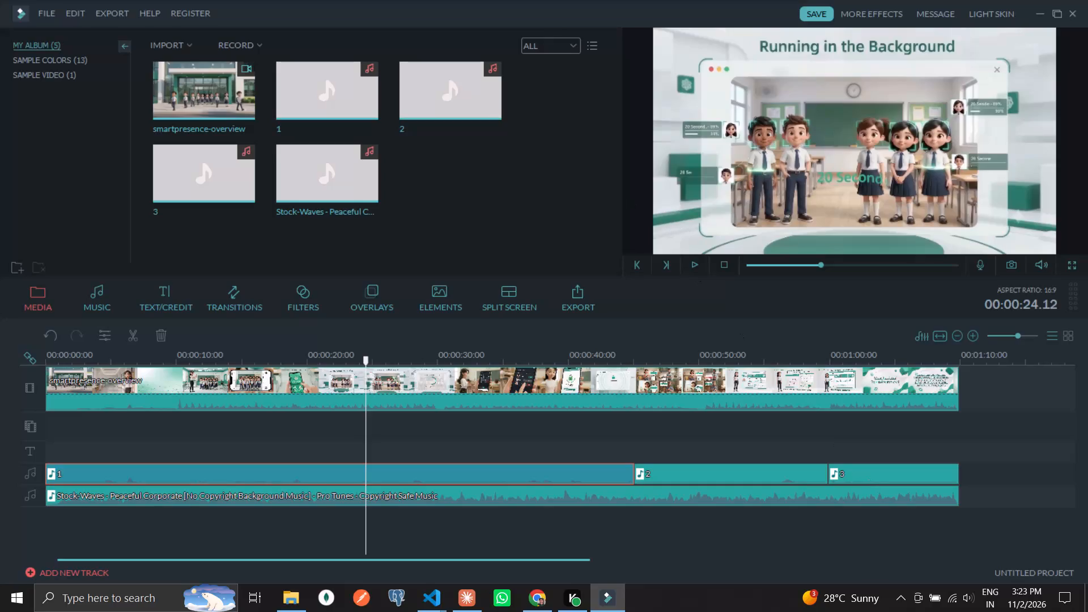
Raise audio clip 2's volume to 200 and turn on background noise removal for it.
click(543, 207)
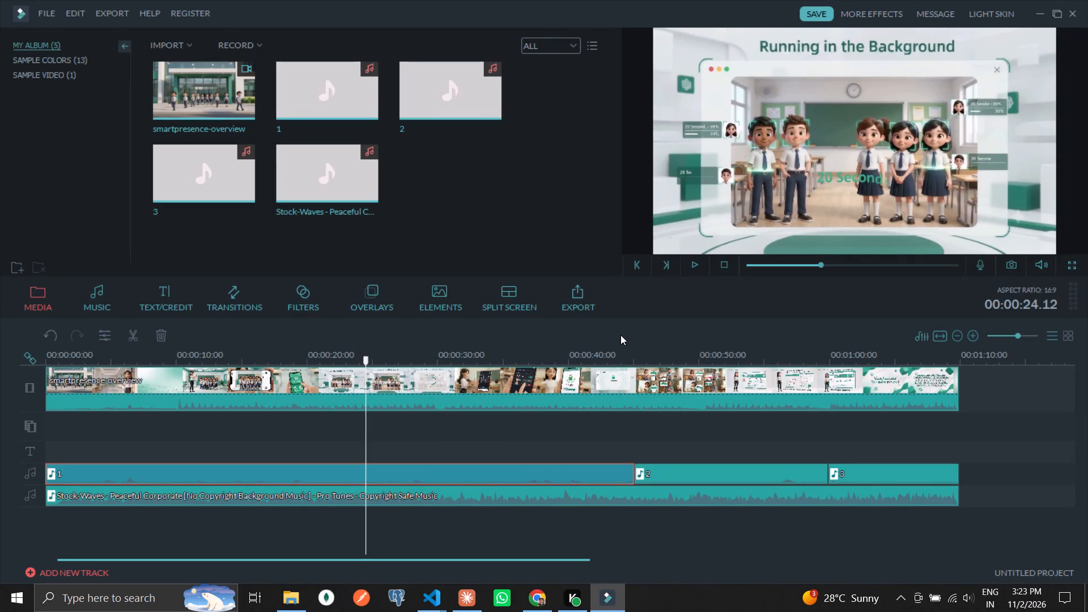
double_click(671, 471)
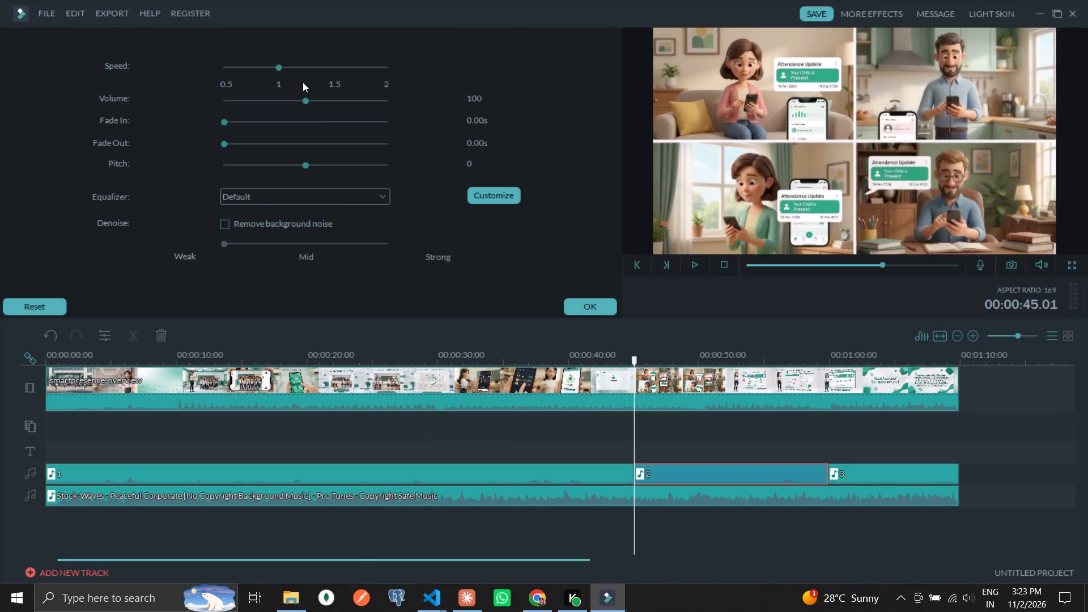
drag(307, 99, 422, 127)
drag(422, 127, 422, 126)
click(579, 300)
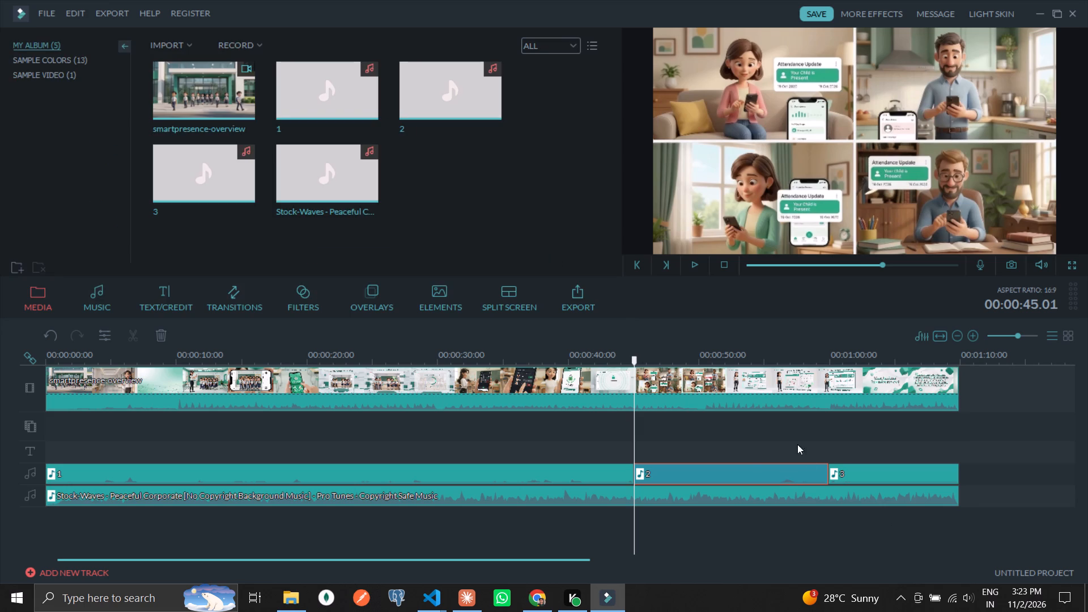
double_click(745, 463)
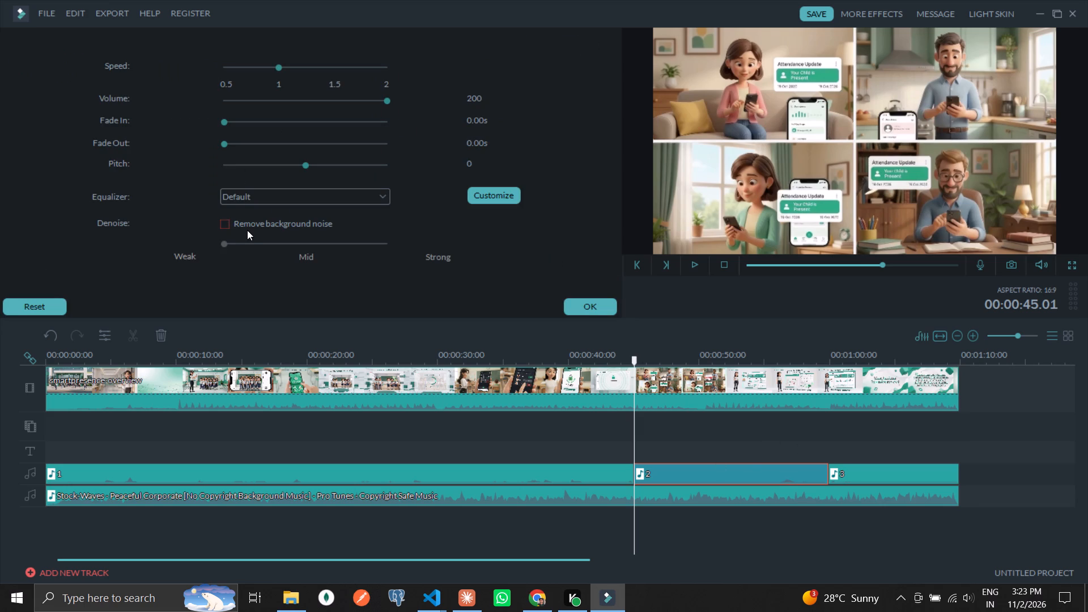
click(249, 229)
click(586, 305)
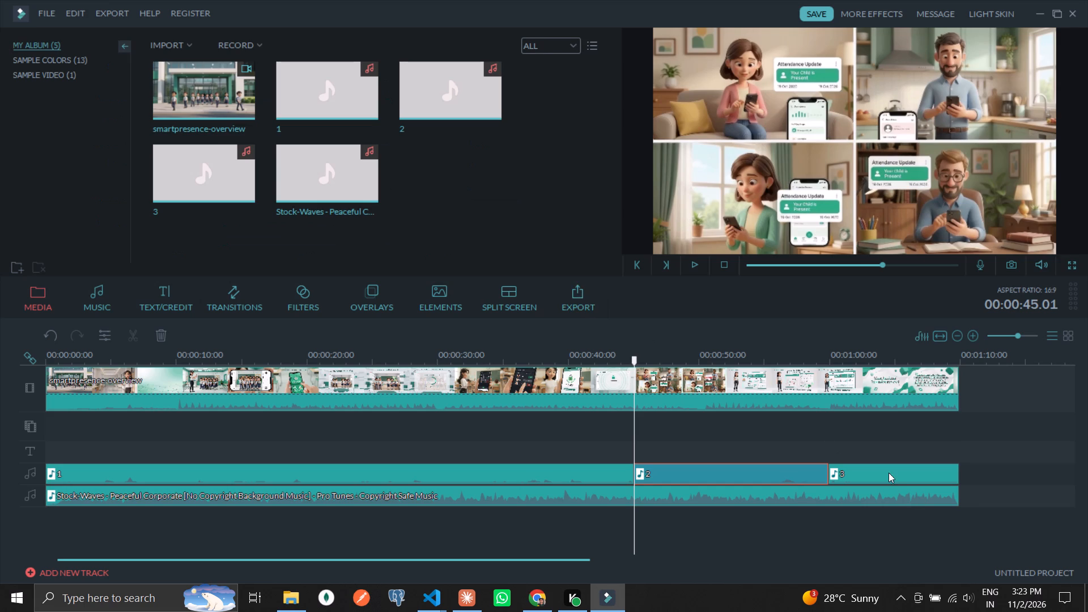
Turn on background noise removal for audio clip 3 and raise its volume to the maximum.
double_click(889, 473)
click(228, 232)
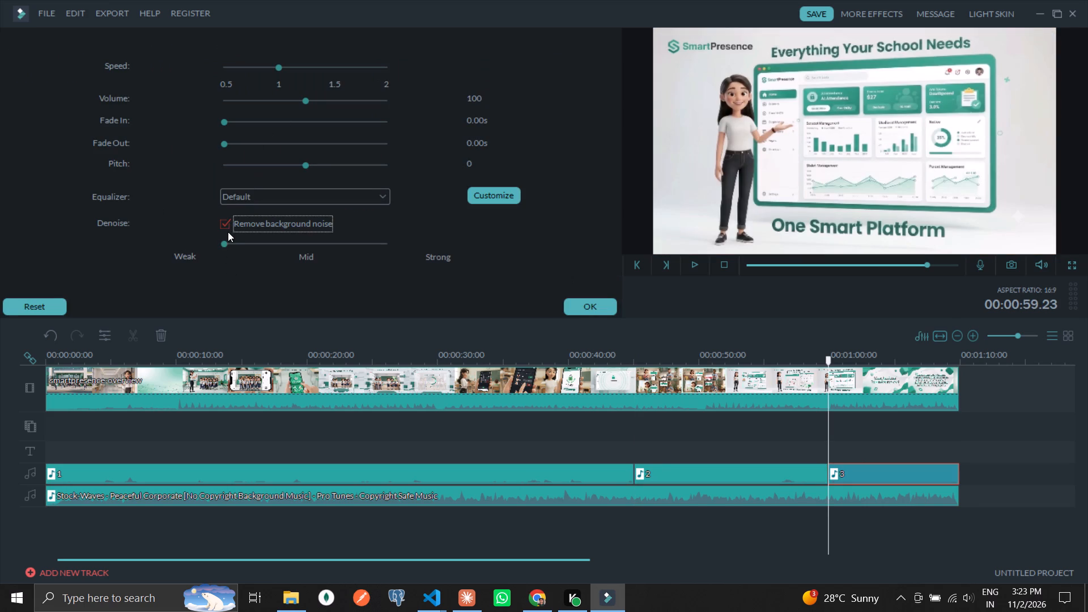
drag(308, 99, 392, 112)
drag(392, 112, 401, 113)
click(599, 304)
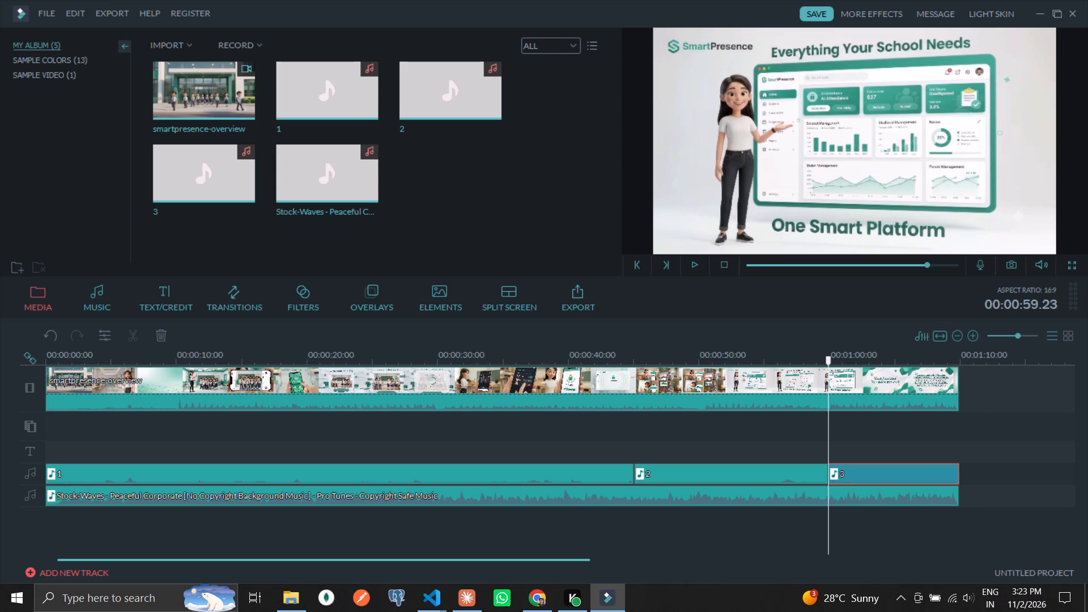
Return the playhead to the start of the timeline at 00:00:00.00 and deselect audio clip 3.
drag(831, 360, 167, 347)
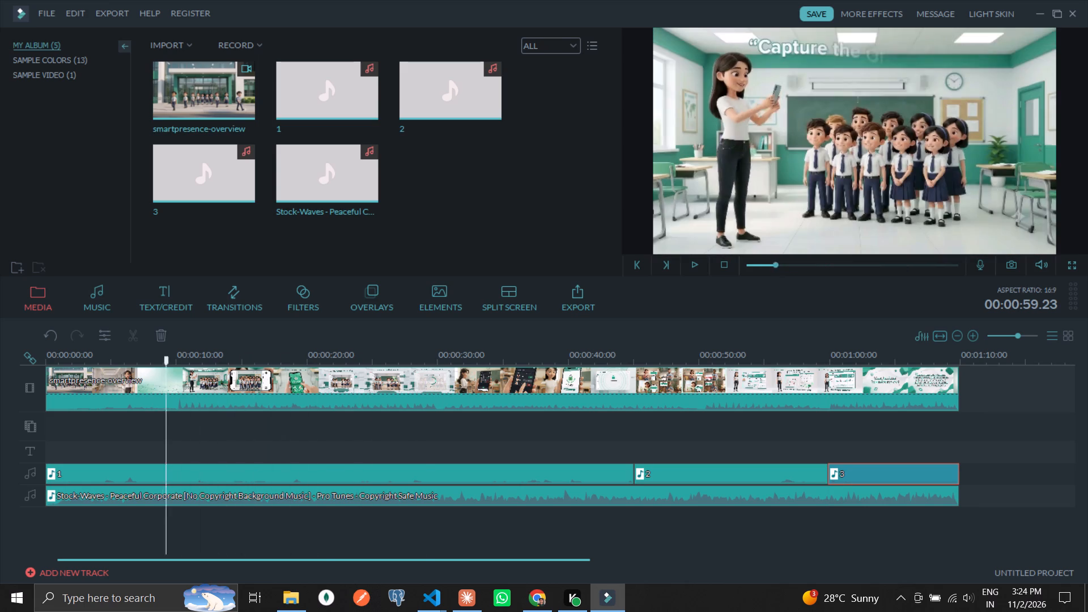
drag(167, 347, 40, 346)
click(165, 437)
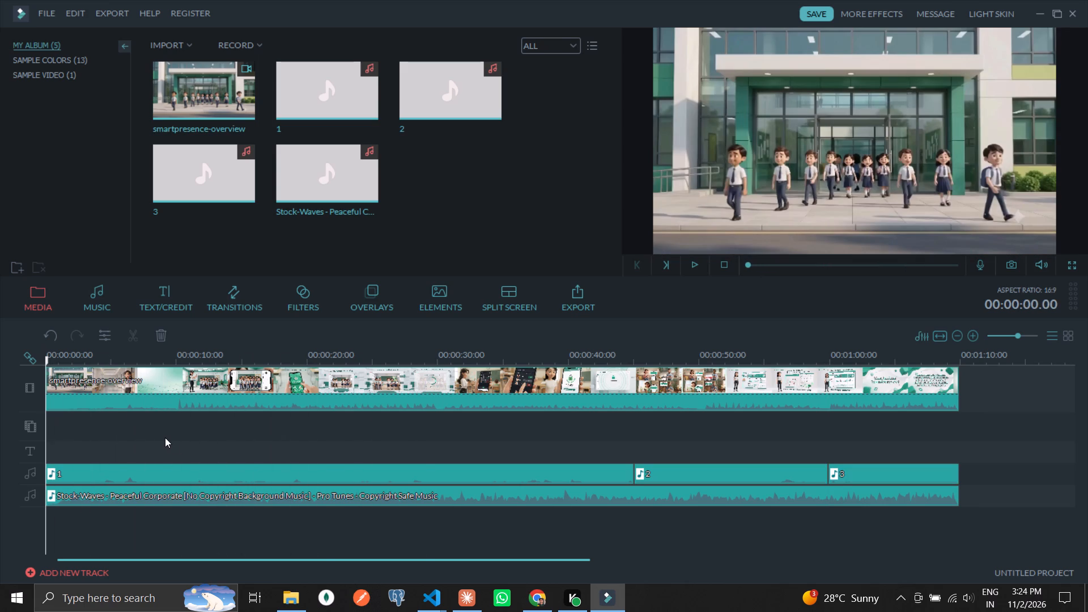
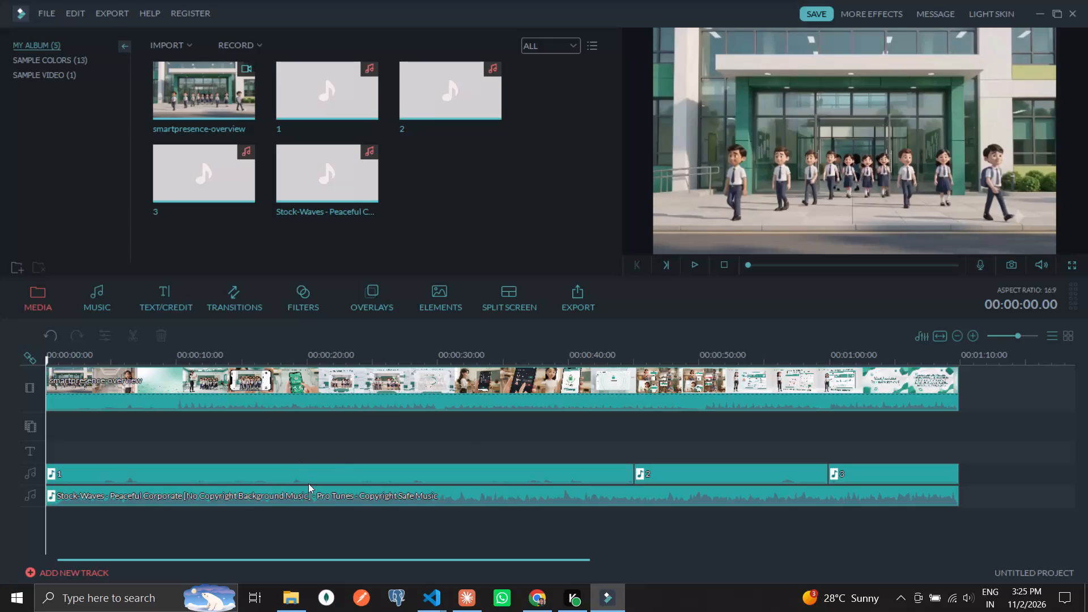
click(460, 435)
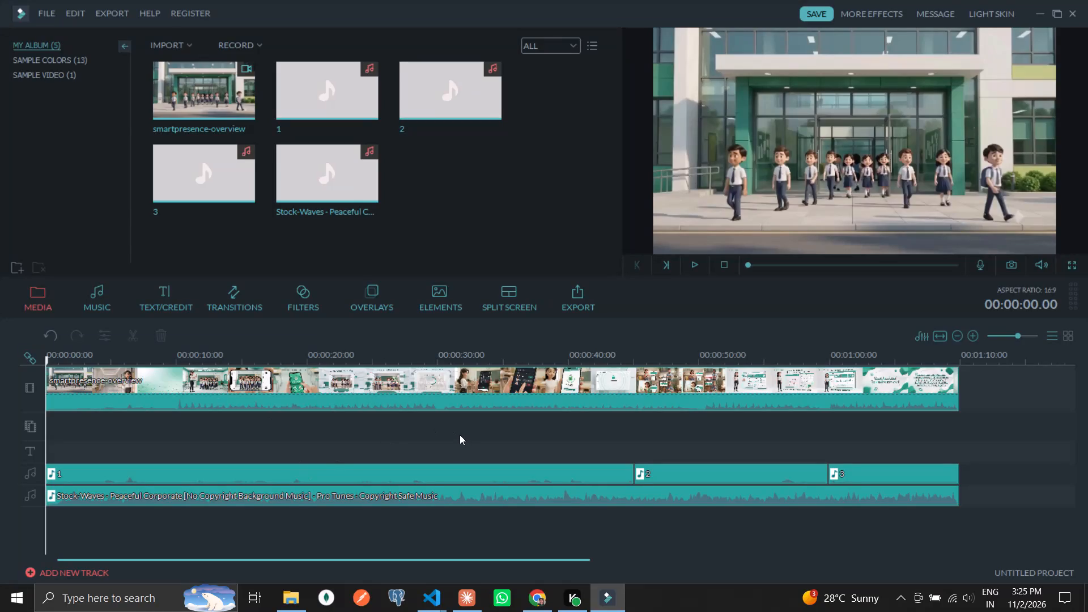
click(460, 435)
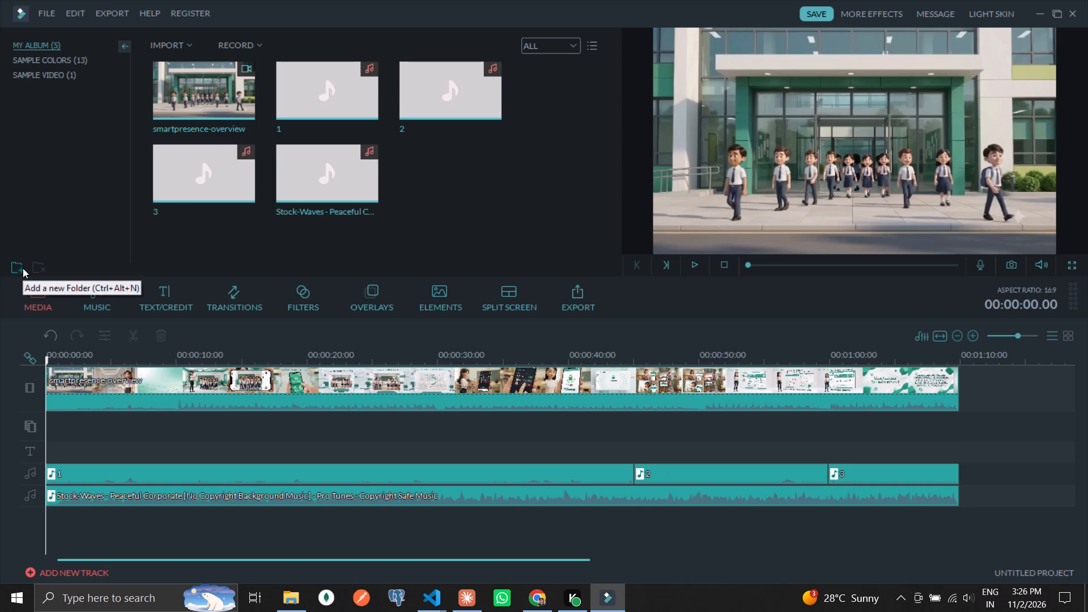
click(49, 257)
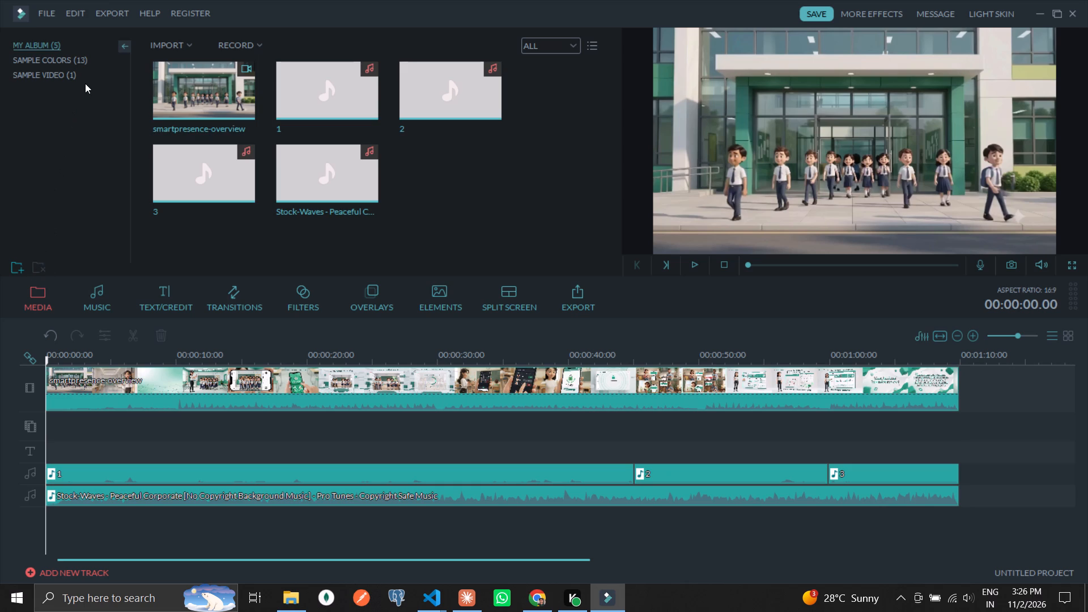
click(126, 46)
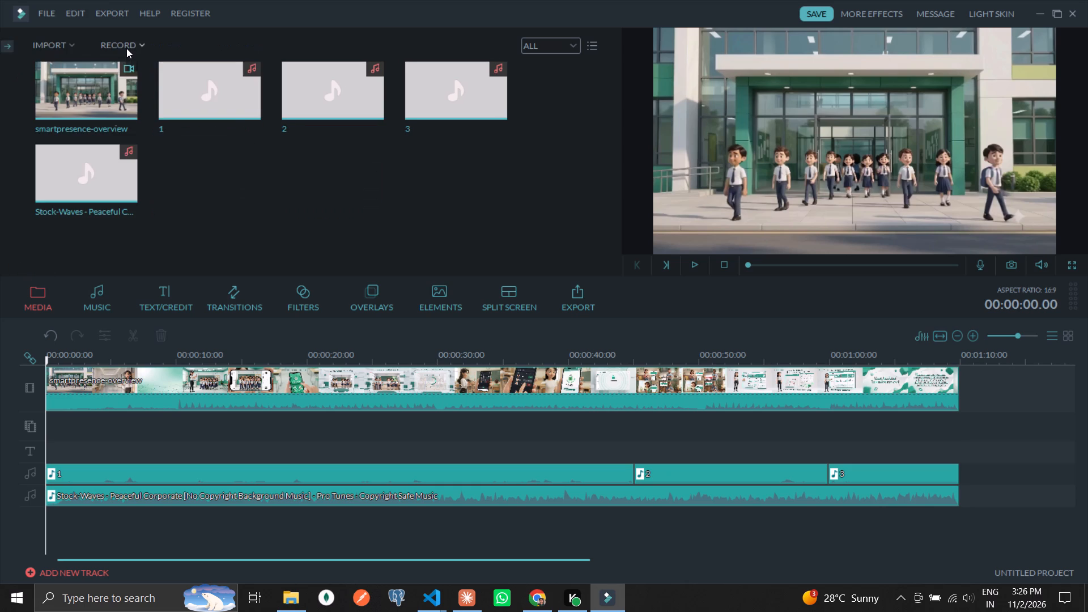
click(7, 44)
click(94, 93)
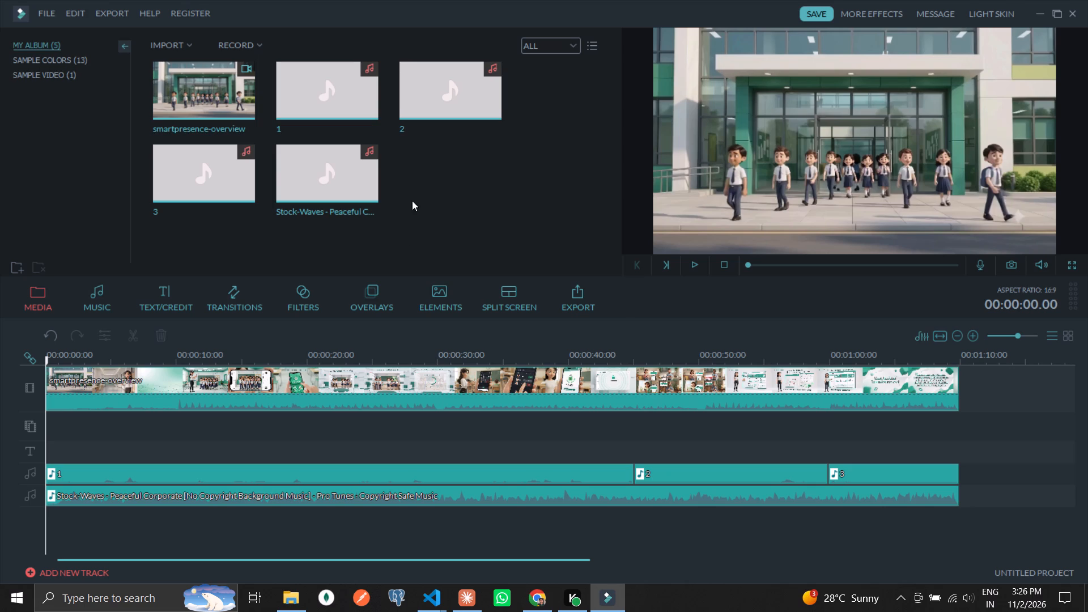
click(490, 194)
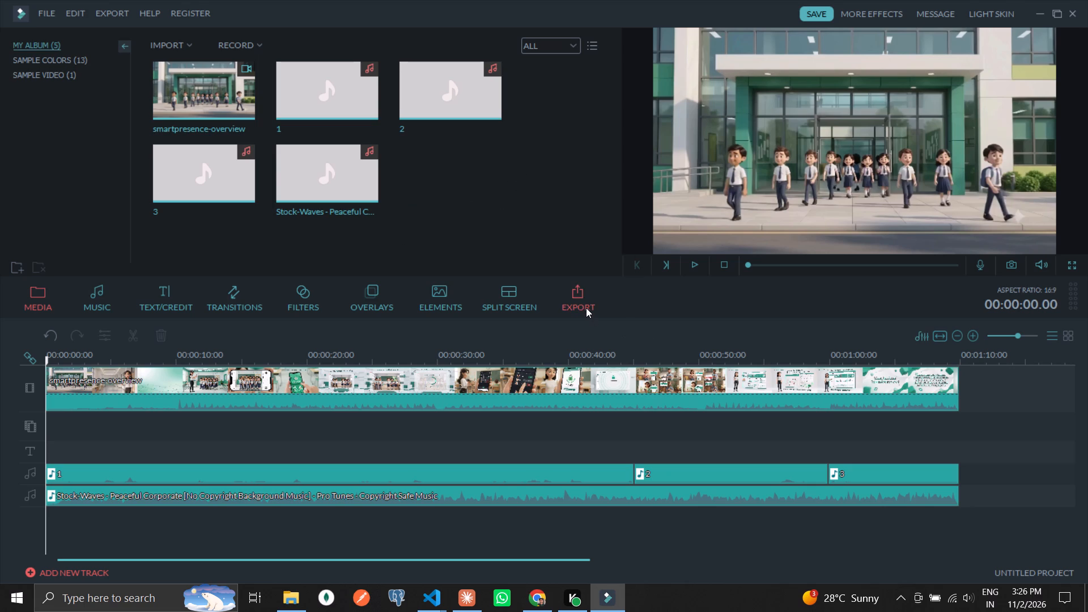
Choose MP4 as the export format for the video and look at its output folder without changing it.
click(586, 308)
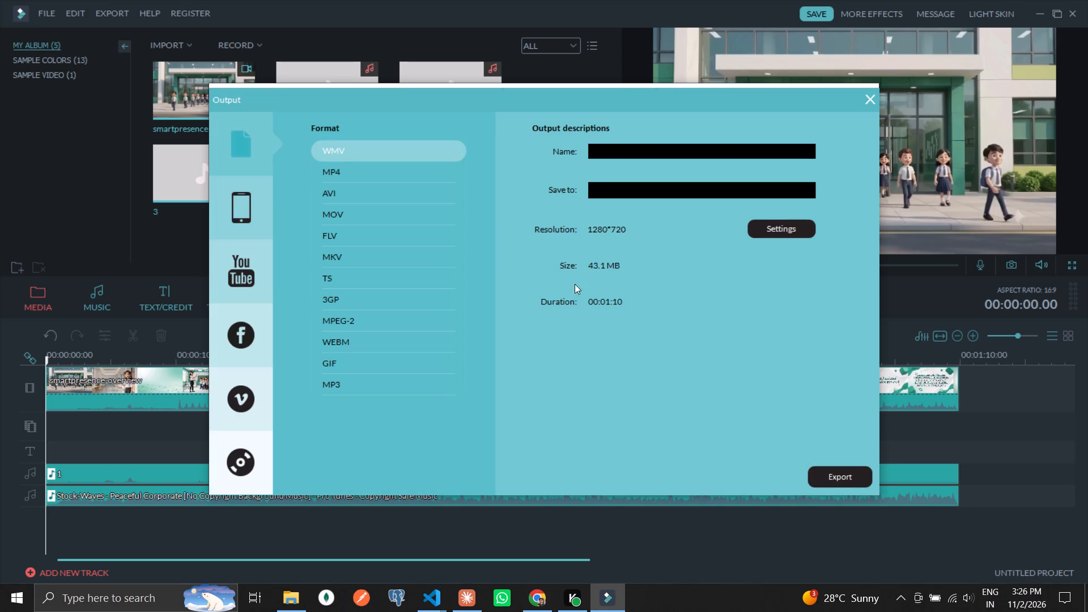
click(421, 175)
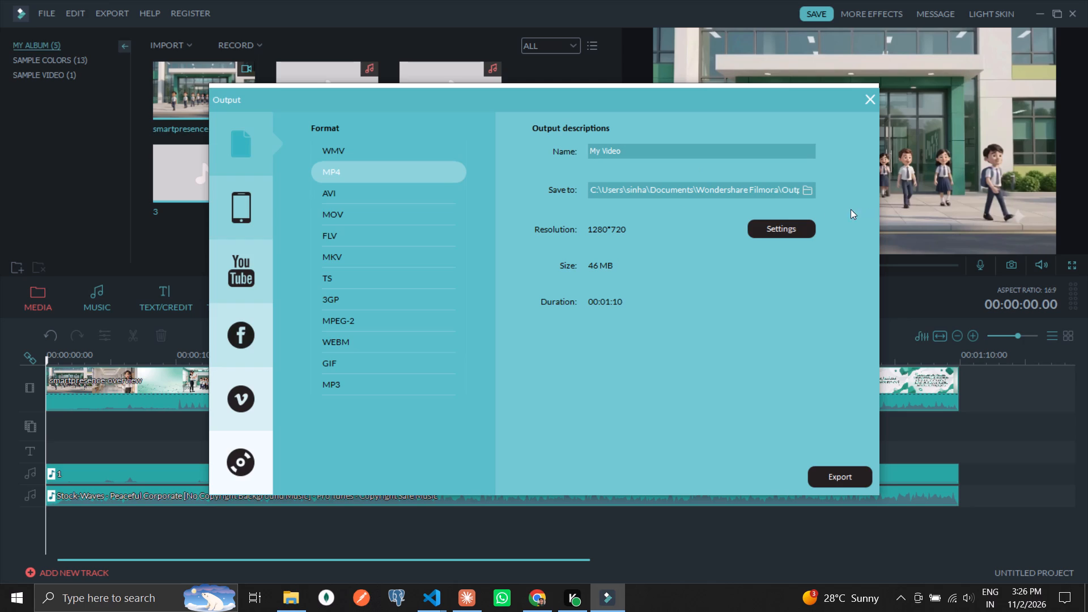
click(811, 189)
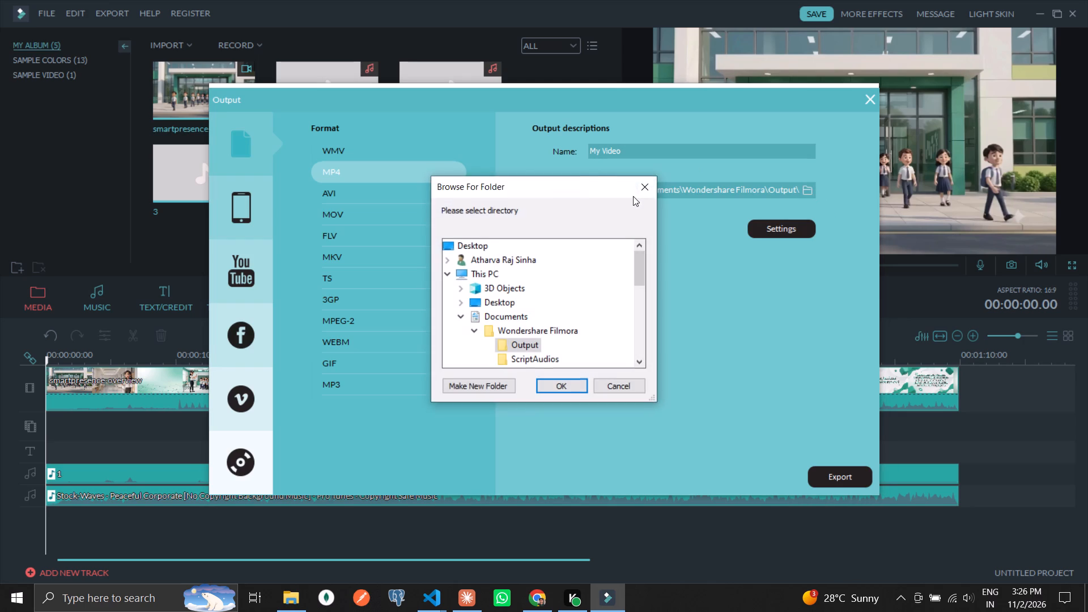
click(642, 195)
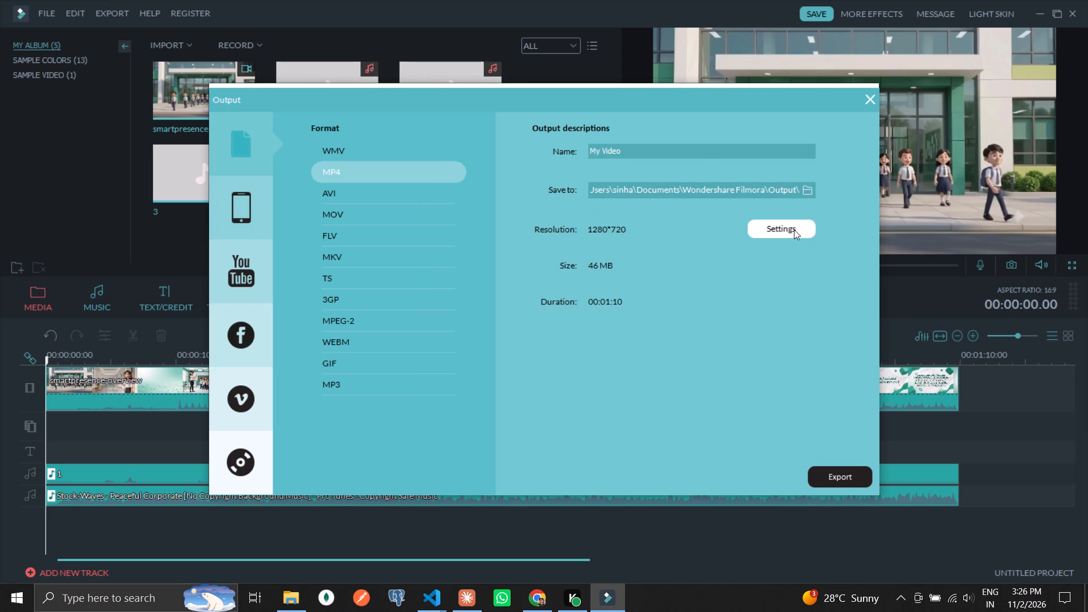
Examine the MP4 export's quality, video encoder, bit rate and audio options, and leave the export setup without keeping changes.
click(794, 229)
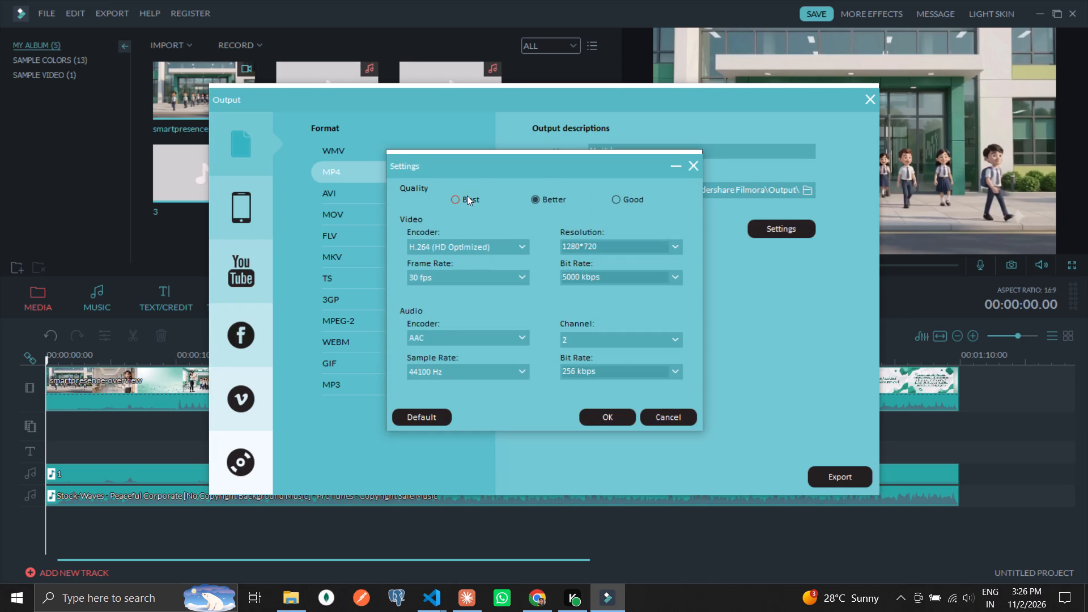
click(621, 195)
click(504, 248)
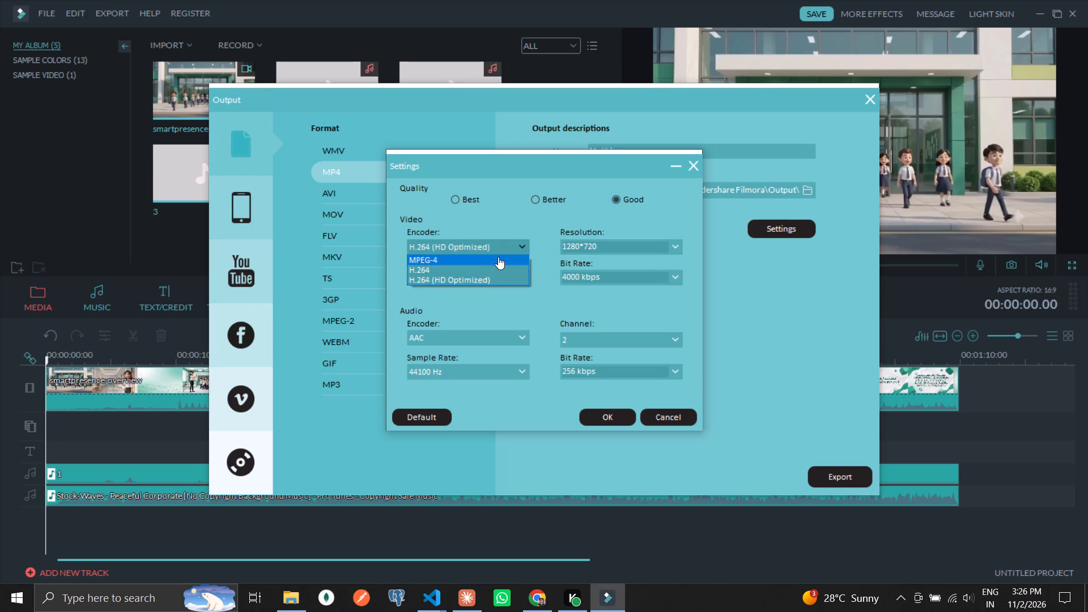
click(502, 248)
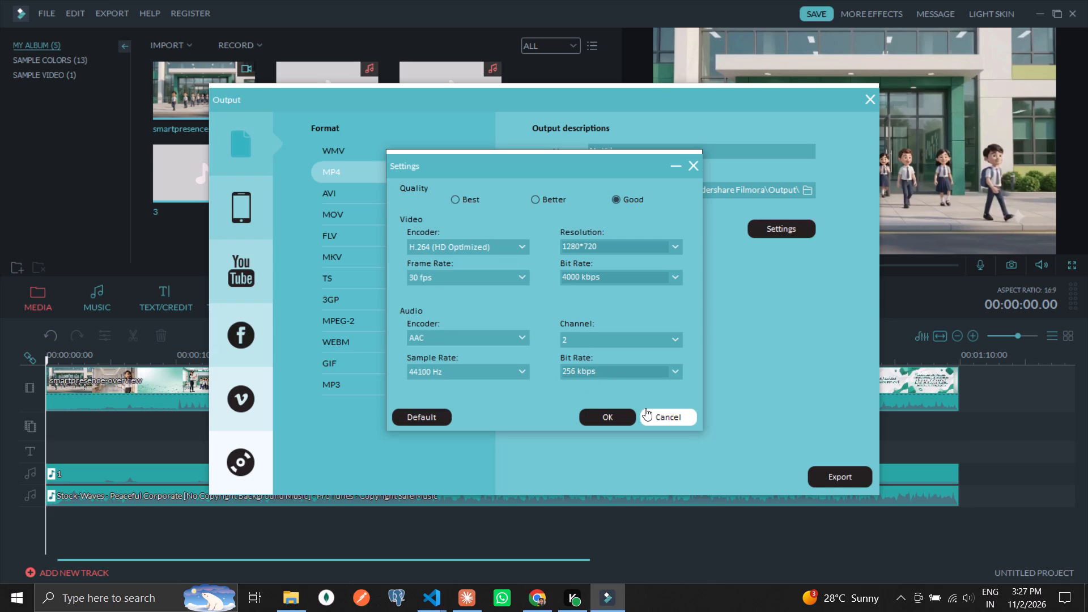
click(675, 278)
click(673, 291)
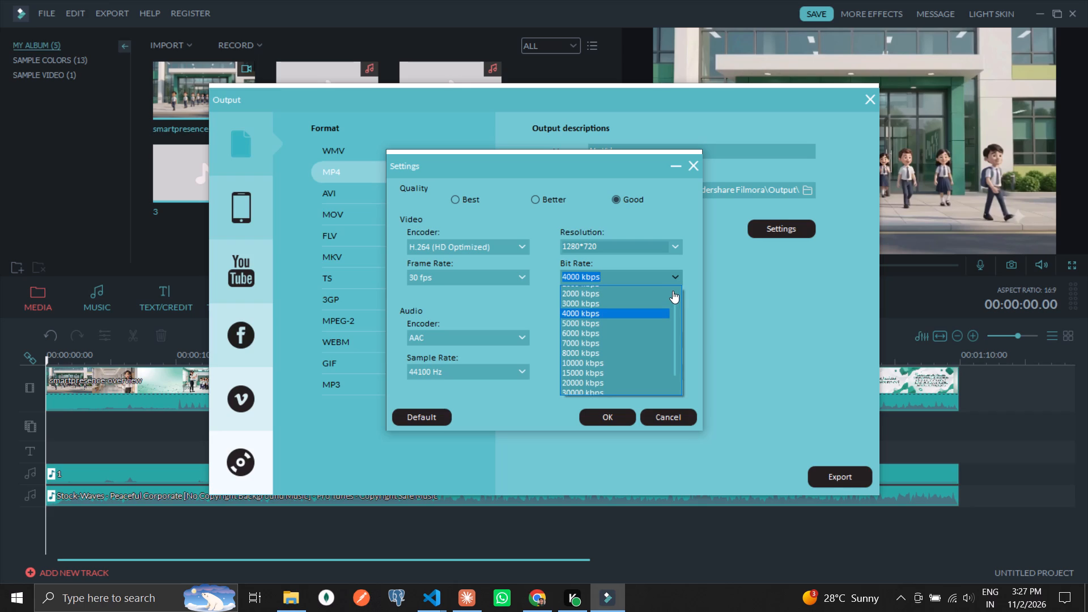
triple_click(673, 291)
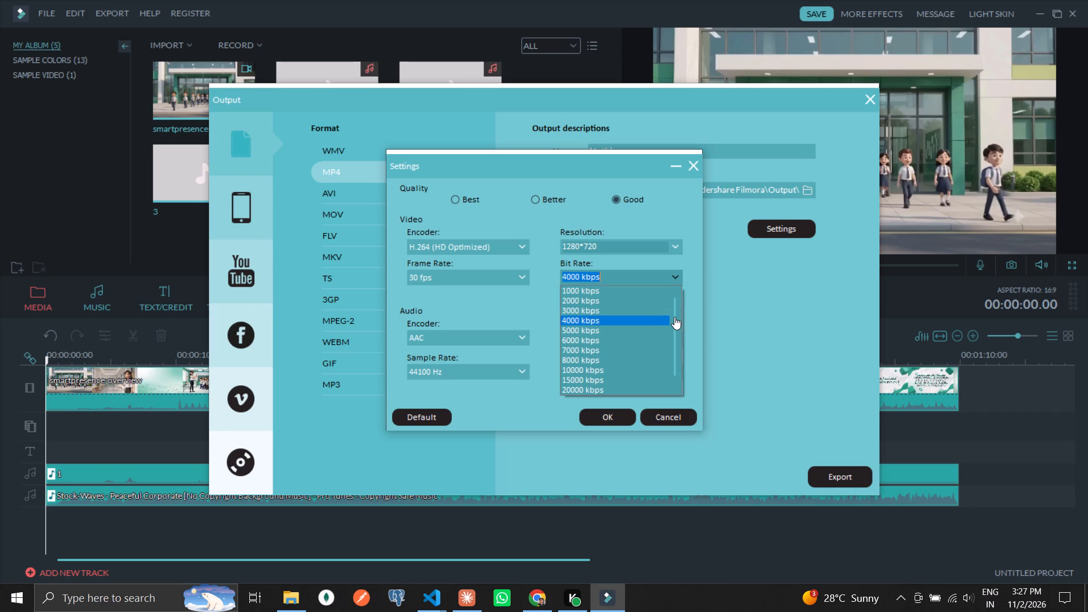
drag(674, 317, 674, 299)
click(691, 396)
click(681, 342)
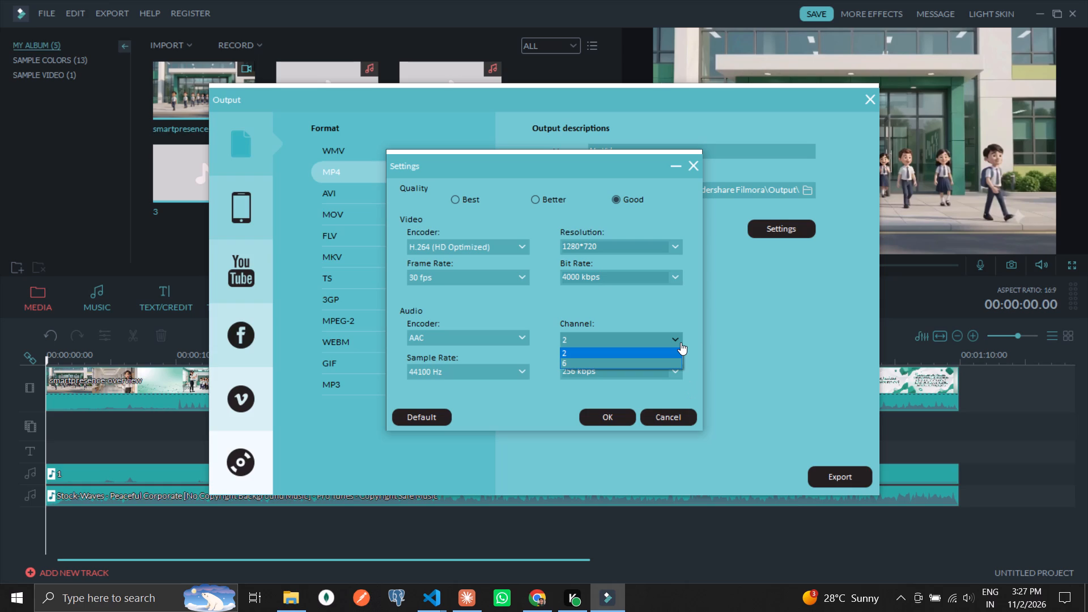
click(681, 334)
click(691, 306)
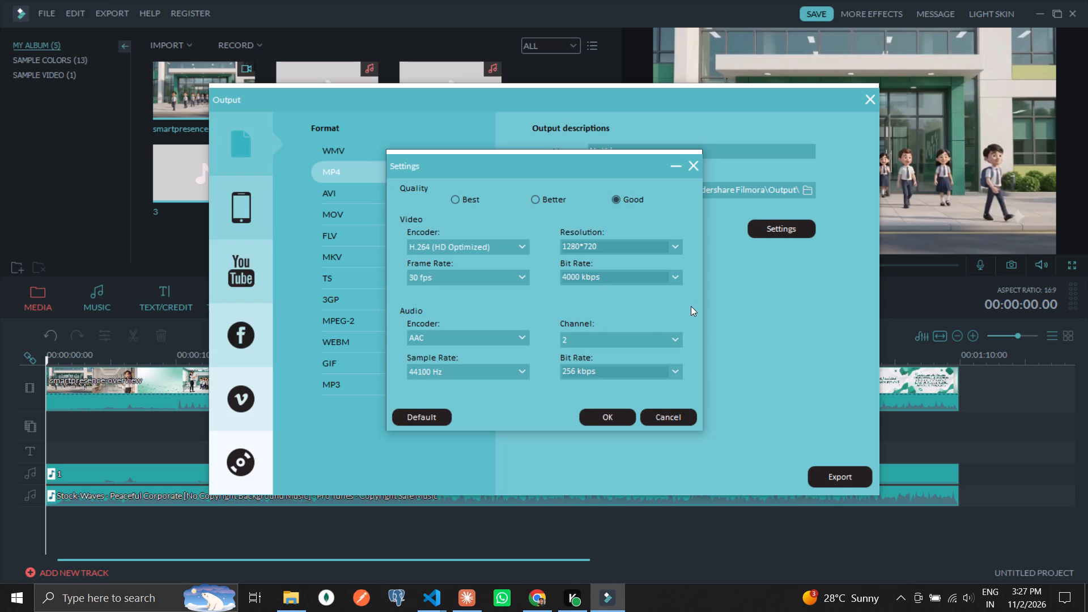
click(483, 333)
click(483, 333)
click(486, 371)
click(486, 371)
click(669, 411)
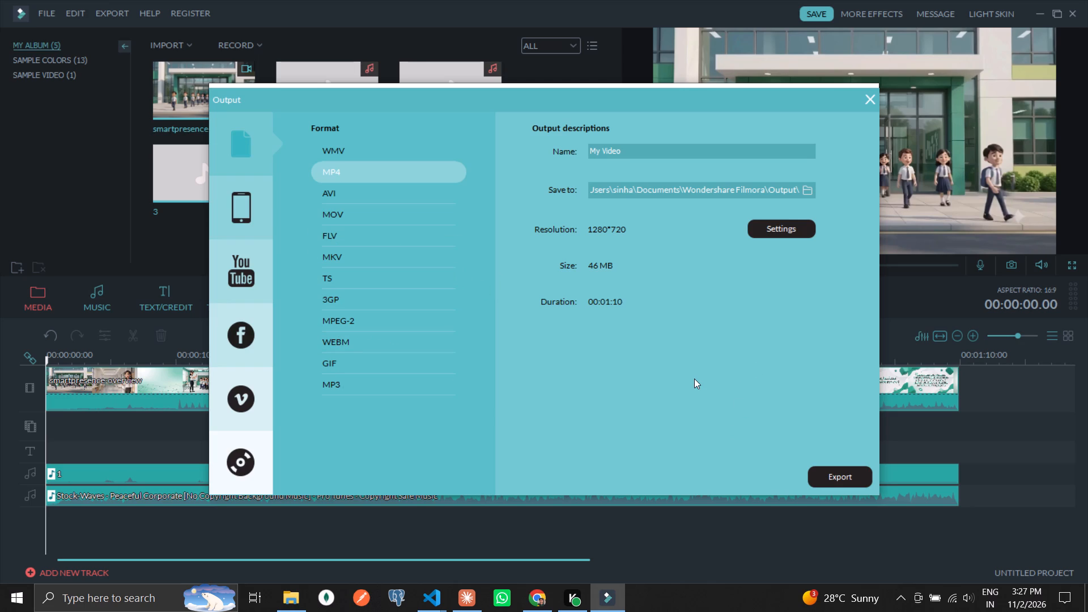
click(866, 105)
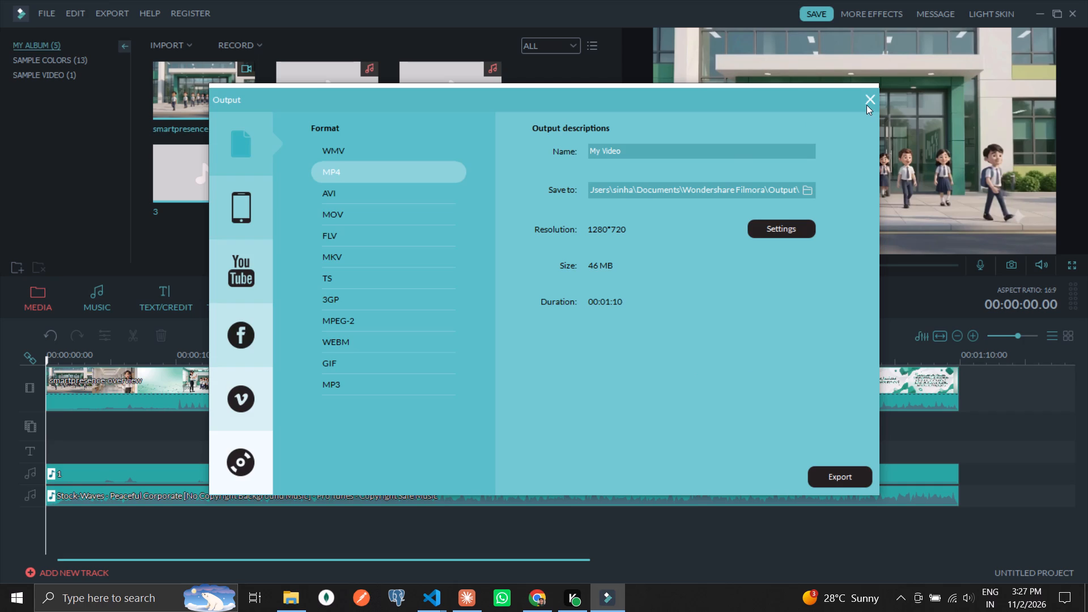
click(870, 100)
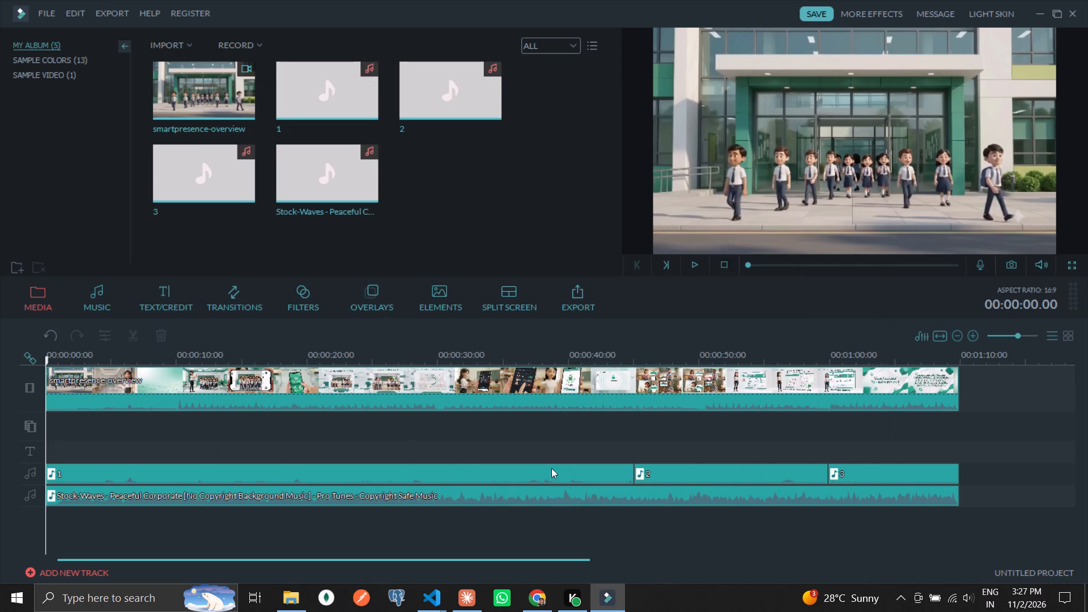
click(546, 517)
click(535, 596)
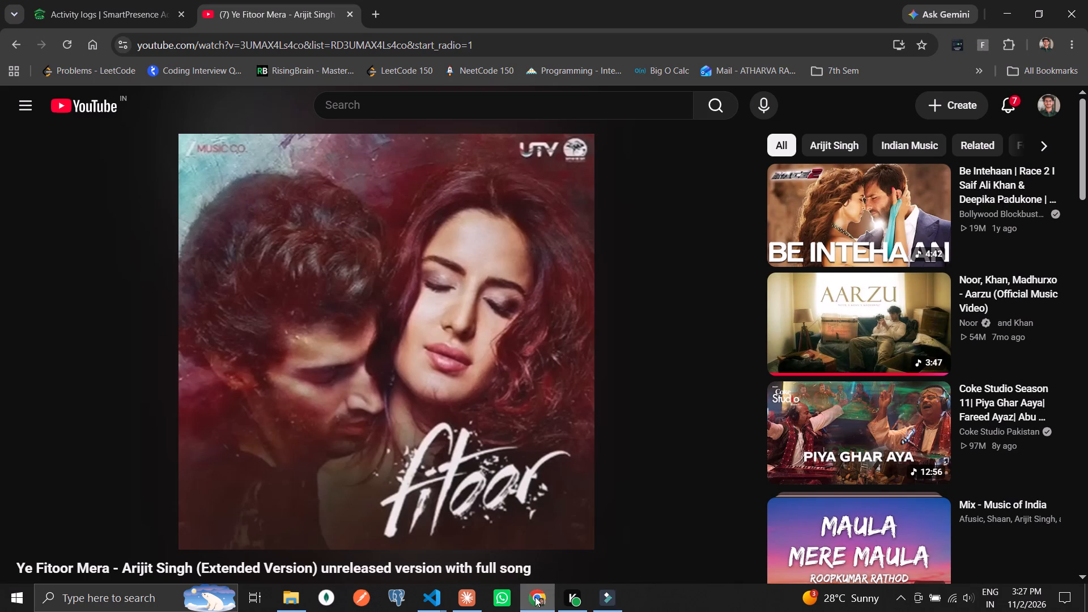
Switch back to Wondershare Filmora and export the timeline as an MP4 video with Desktop as the output folder.
click(535, 597)
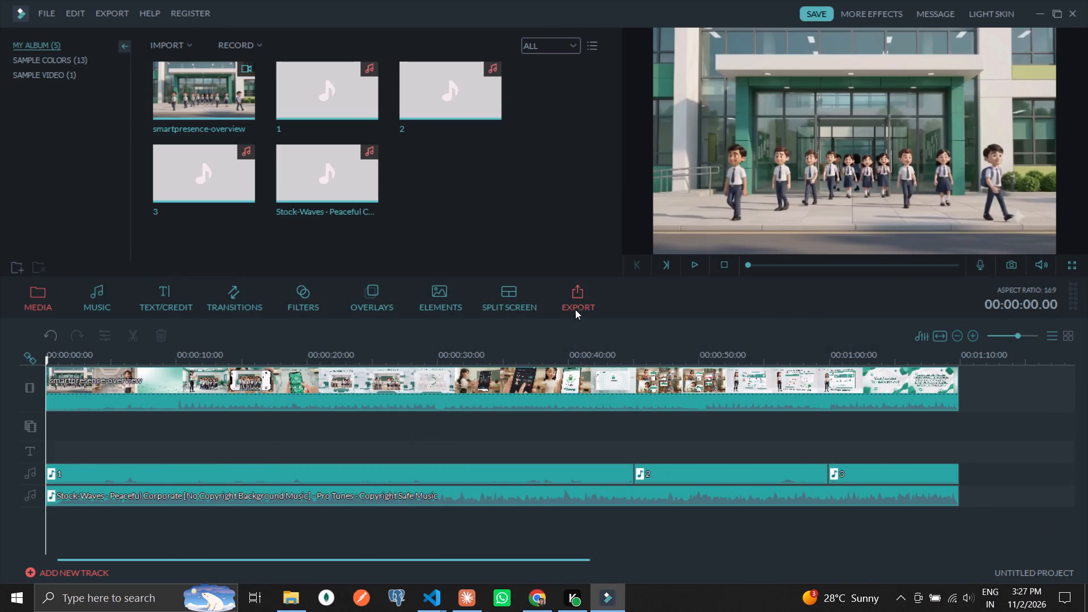
click(579, 306)
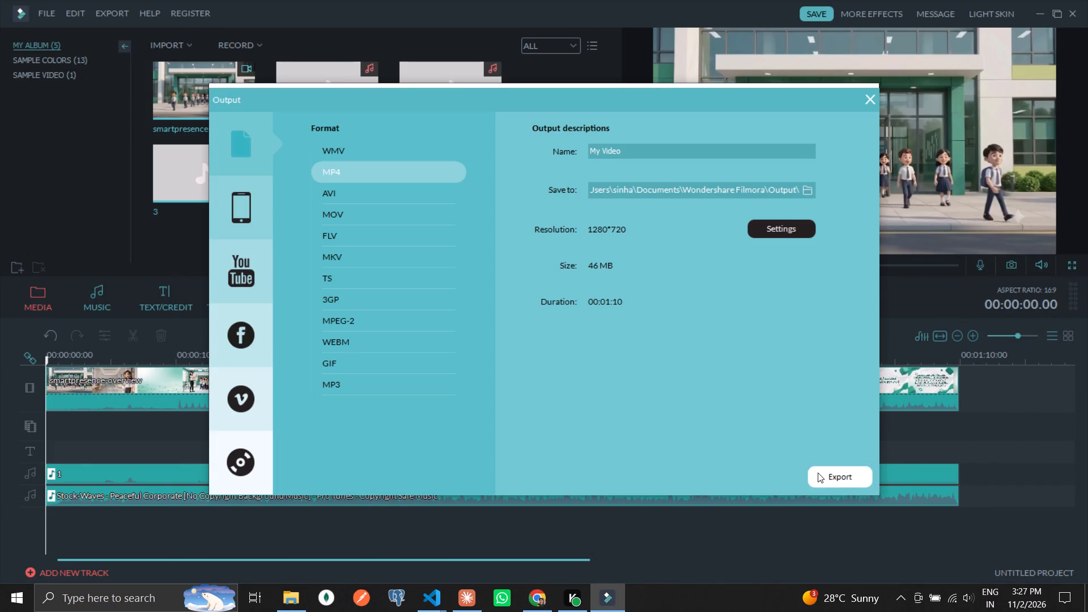
click(811, 183)
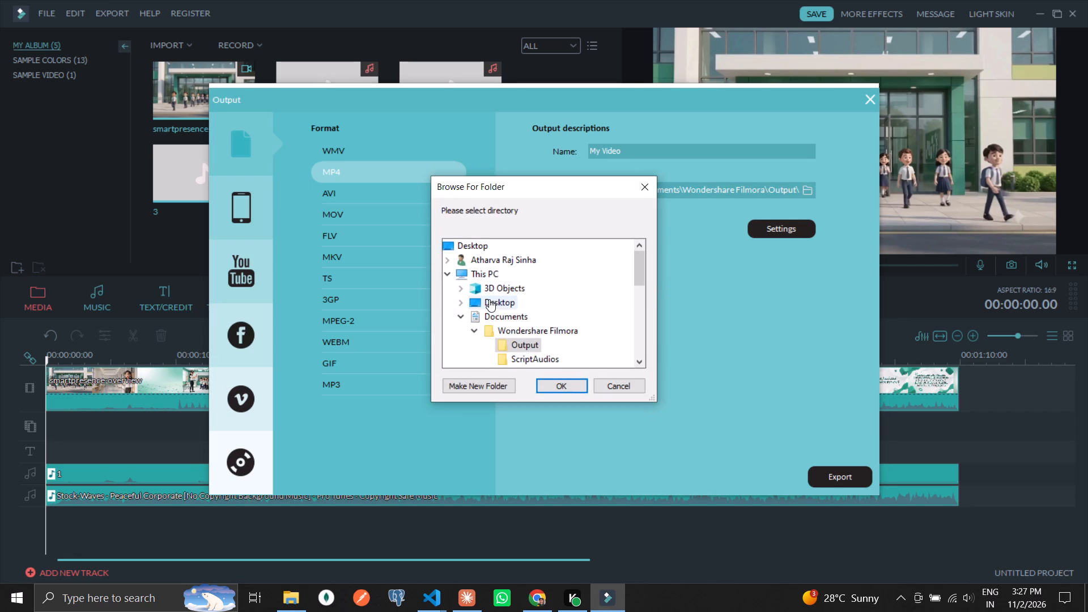
click(489, 300)
click(555, 384)
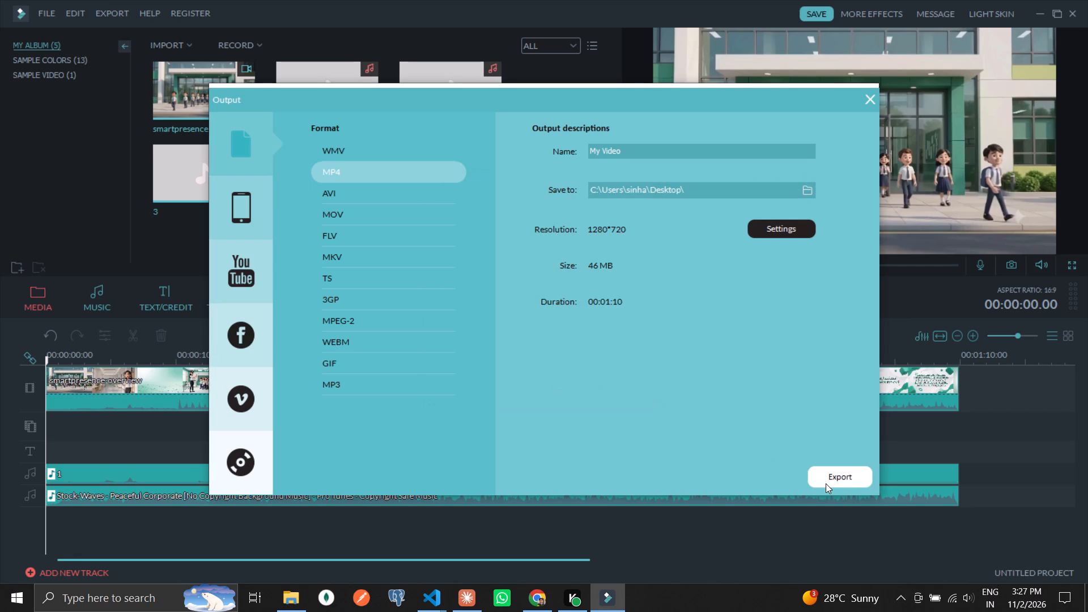
click(826, 481)
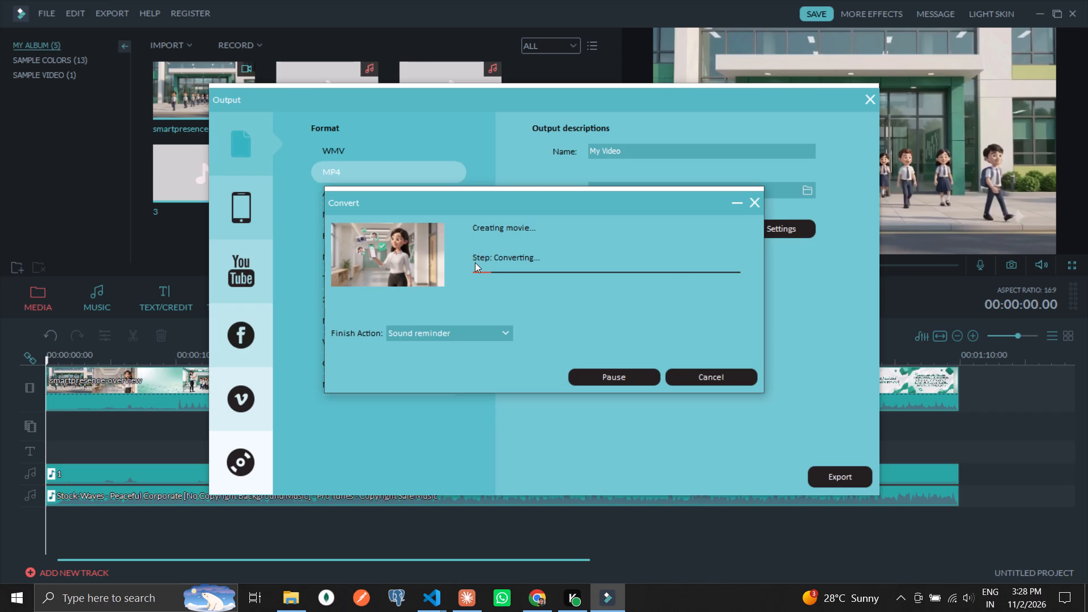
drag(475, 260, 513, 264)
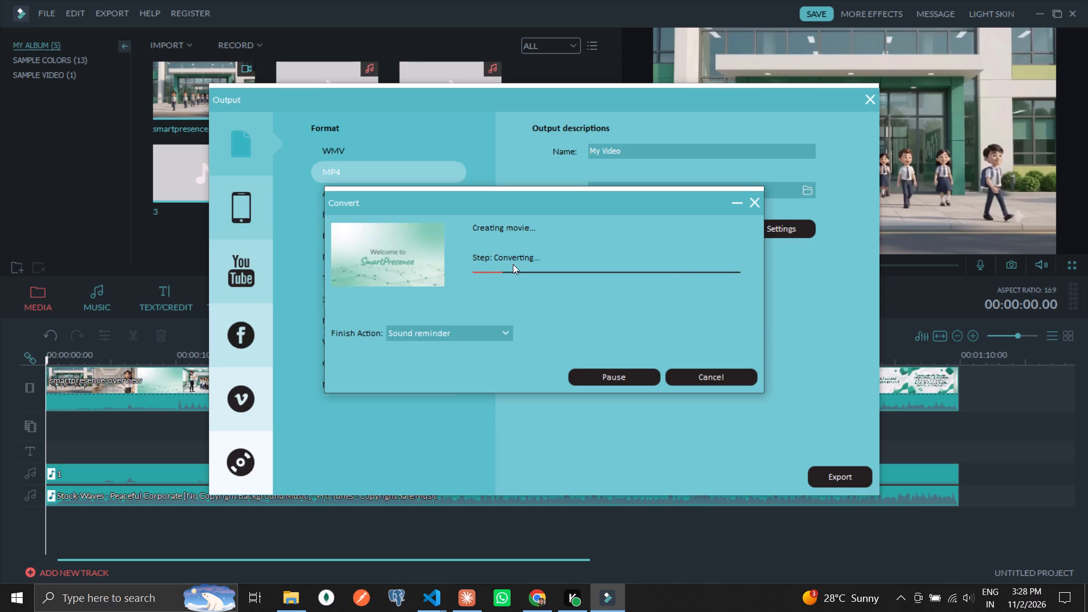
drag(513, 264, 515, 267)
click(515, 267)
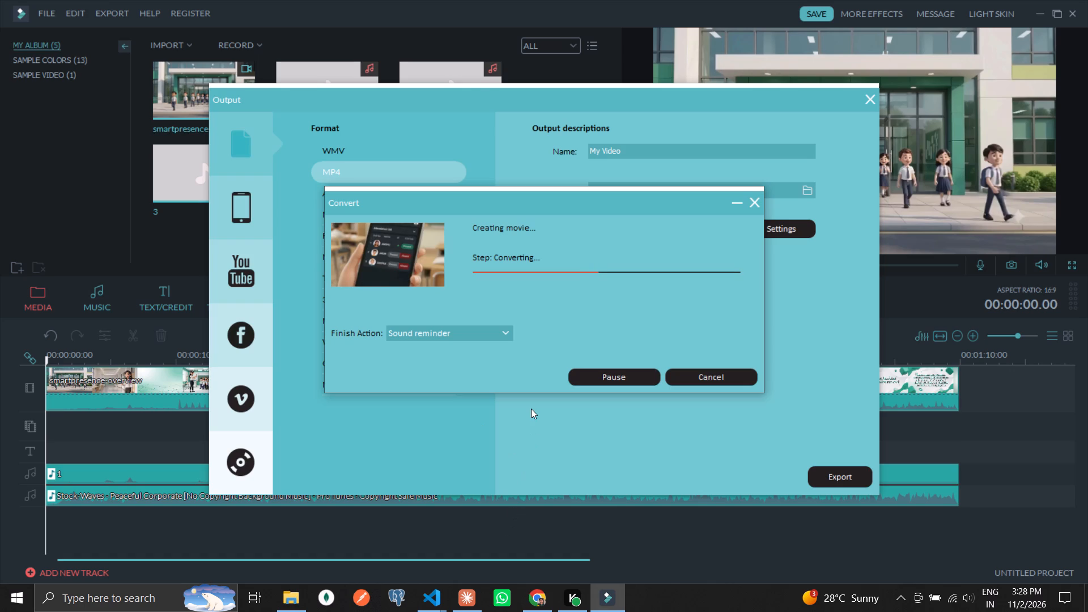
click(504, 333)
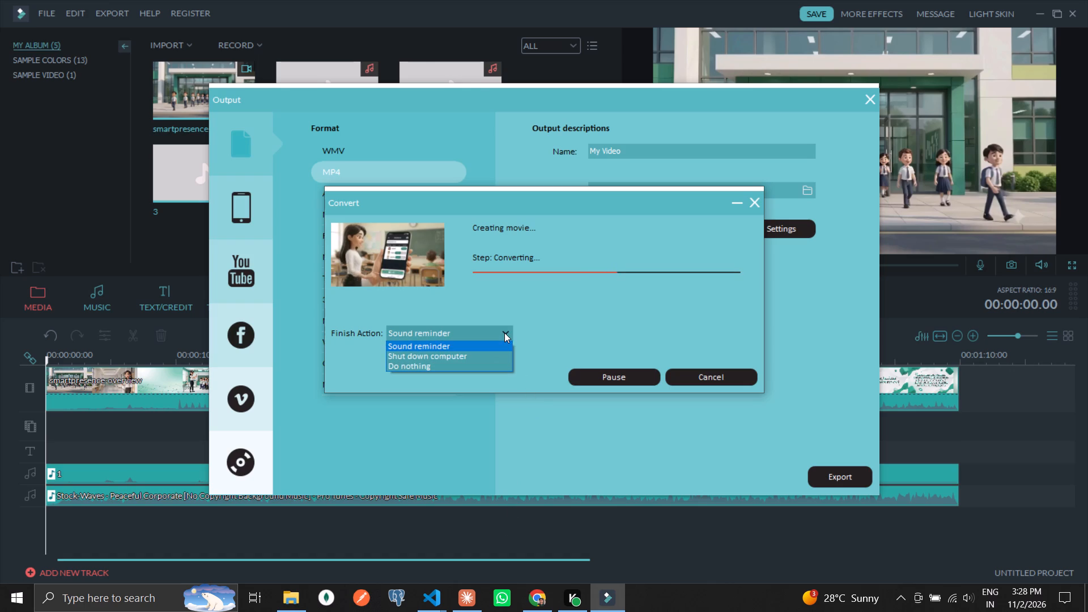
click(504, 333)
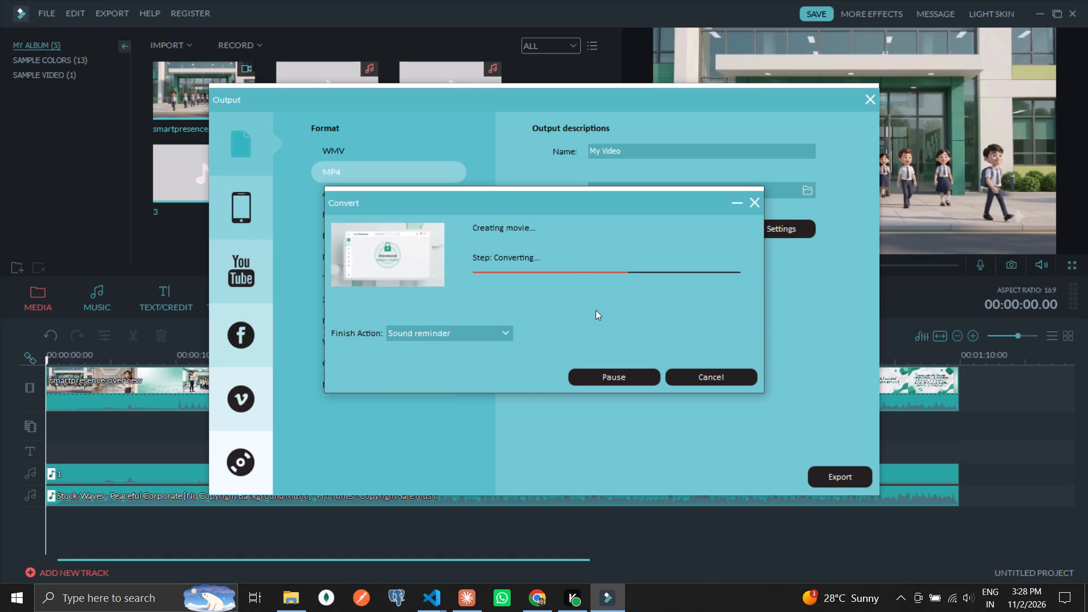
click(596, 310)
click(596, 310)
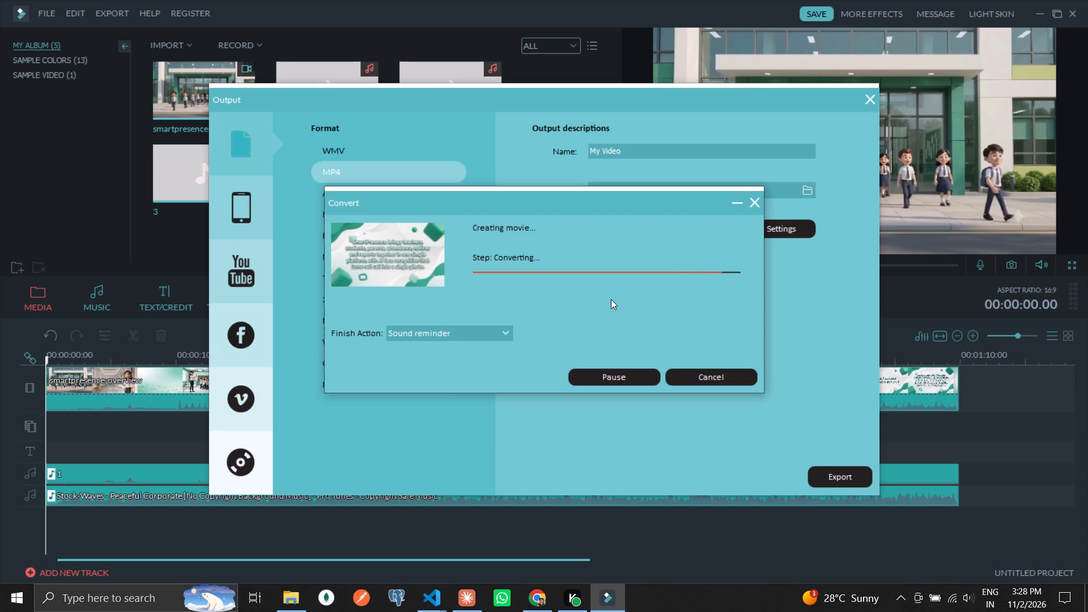
Switch to Chrome, search the web for "compress mp4" in a new tab, and open FreeConvert's Video Compressor.
click(533, 597)
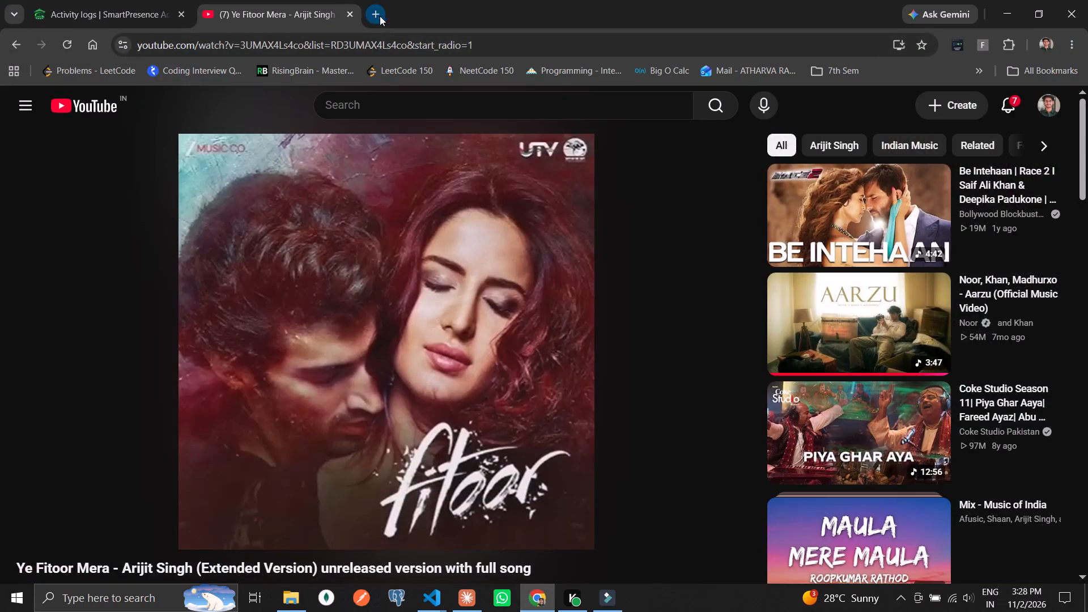
click(376, 15)
text(compress)
key(space)
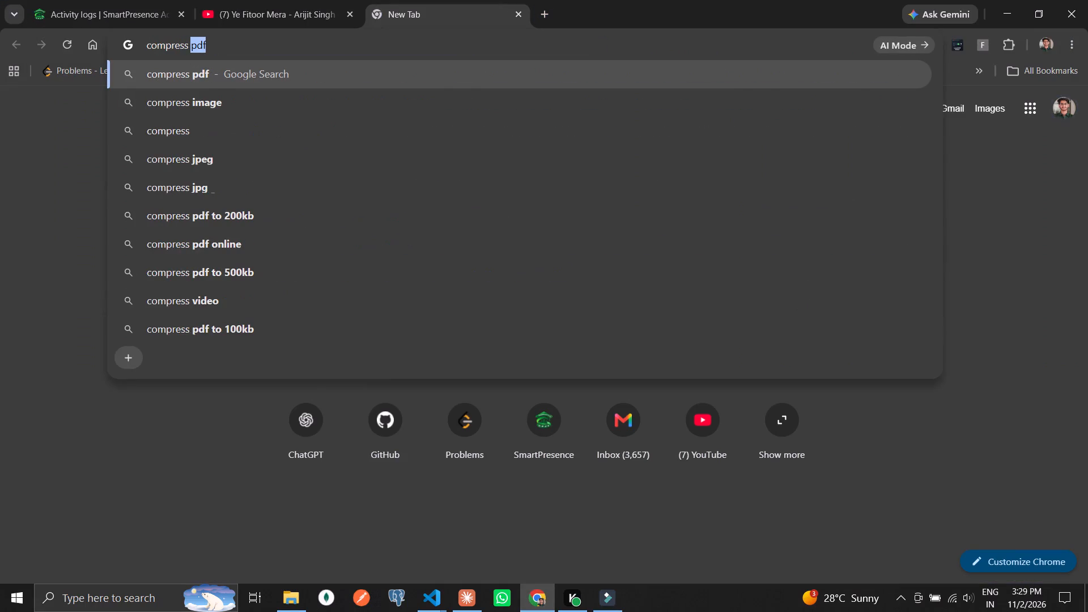
text(mp4)
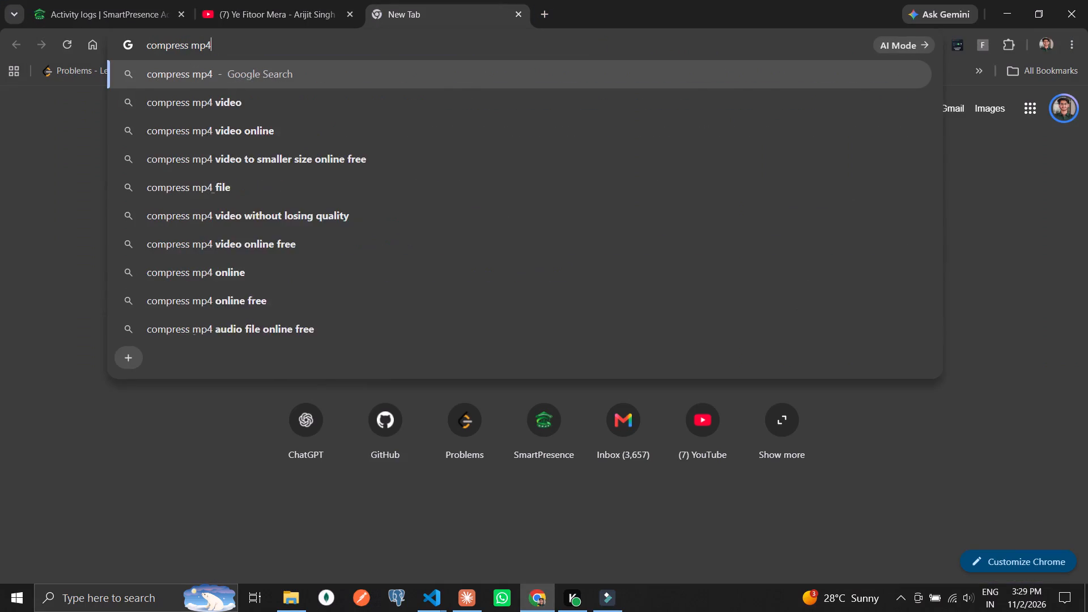
key(Return)
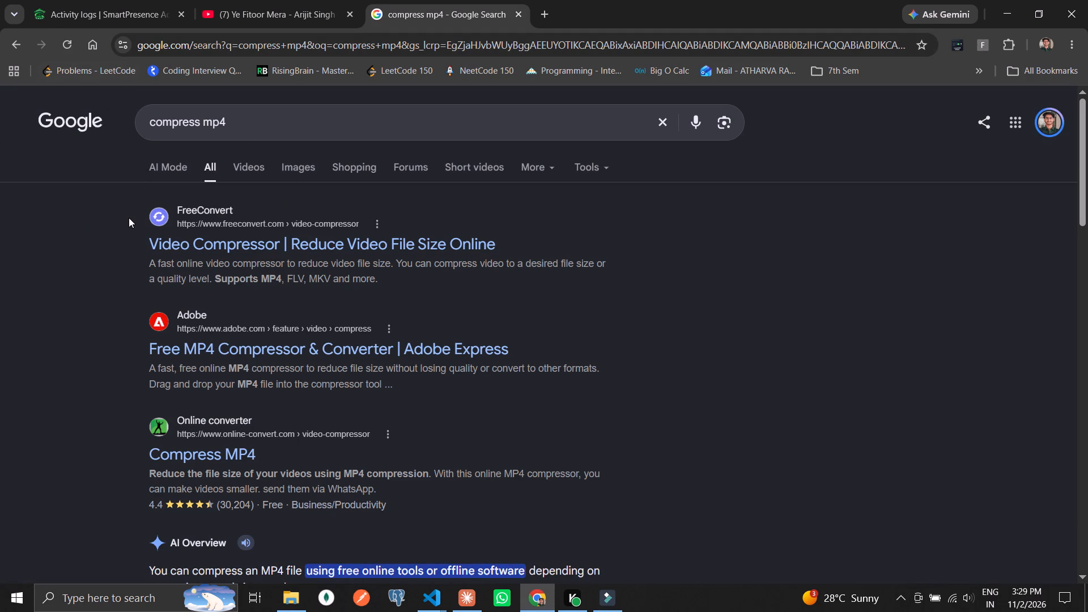
click(252, 240)
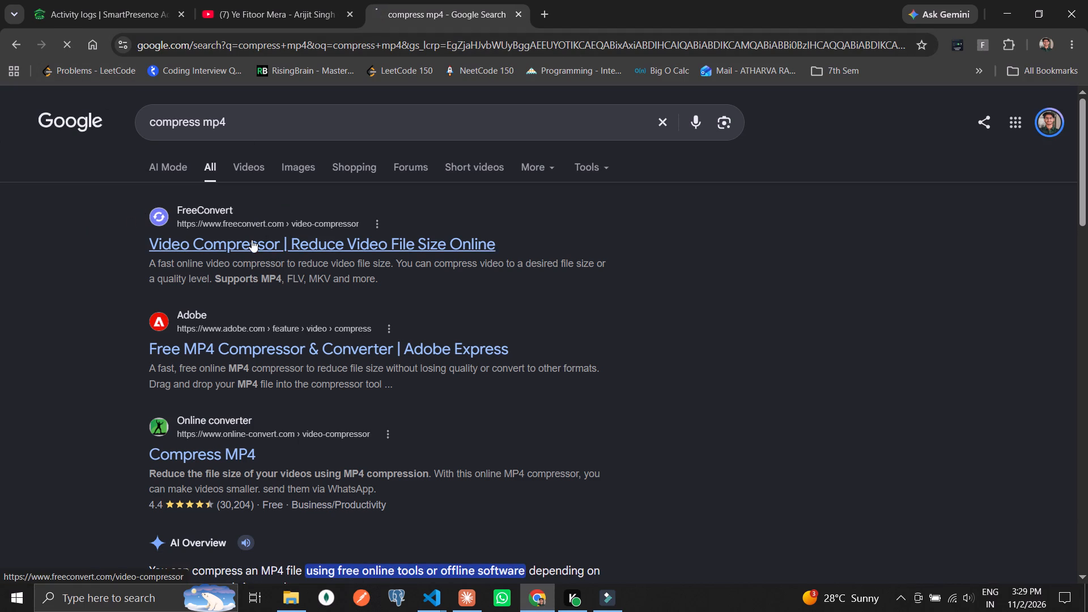
Upload My Video.mp4 from the Desktop folder to the Video Compressor and start compressing it with MP4 output.
click(523, 414)
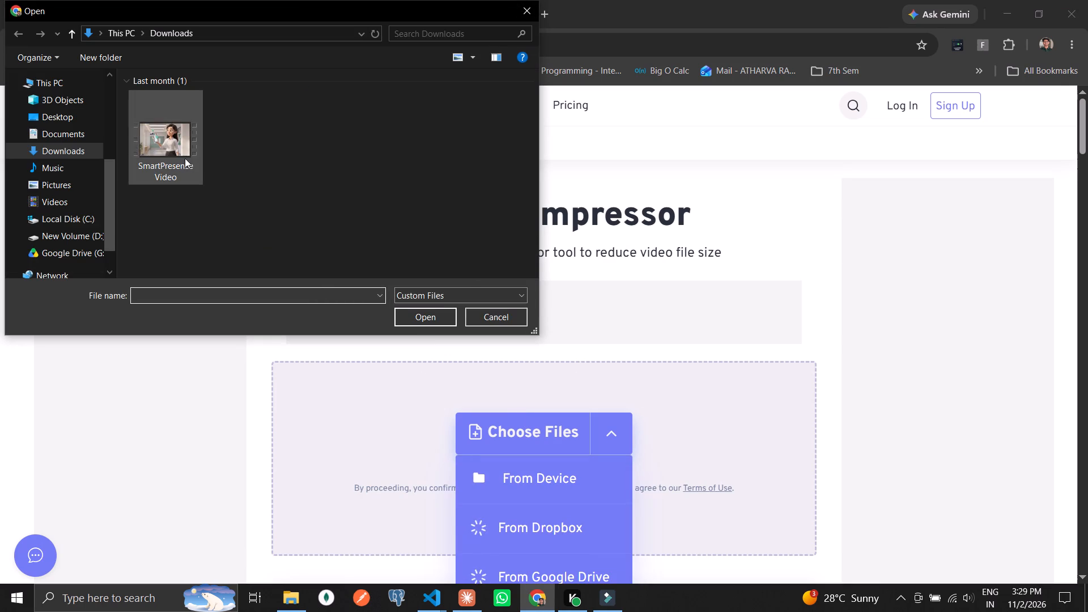
click(64, 116)
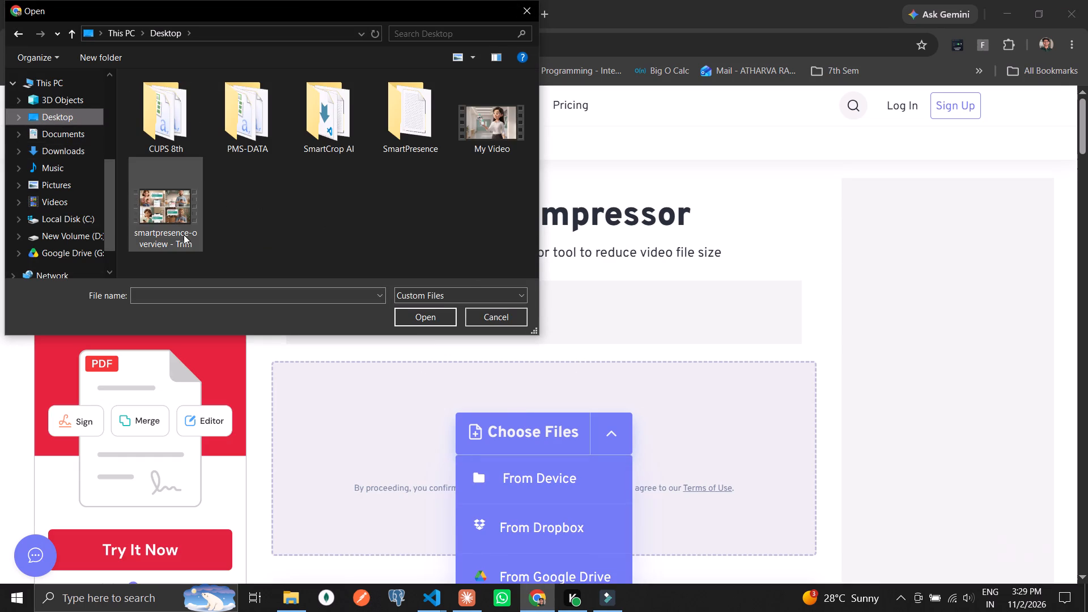
double_click(476, 101)
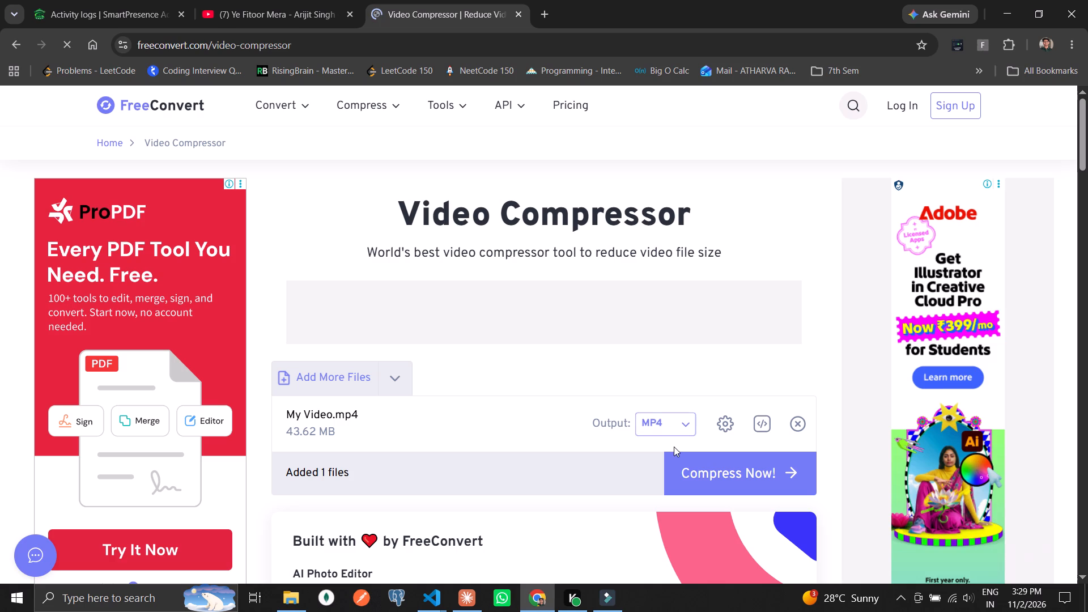
click(715, 470)
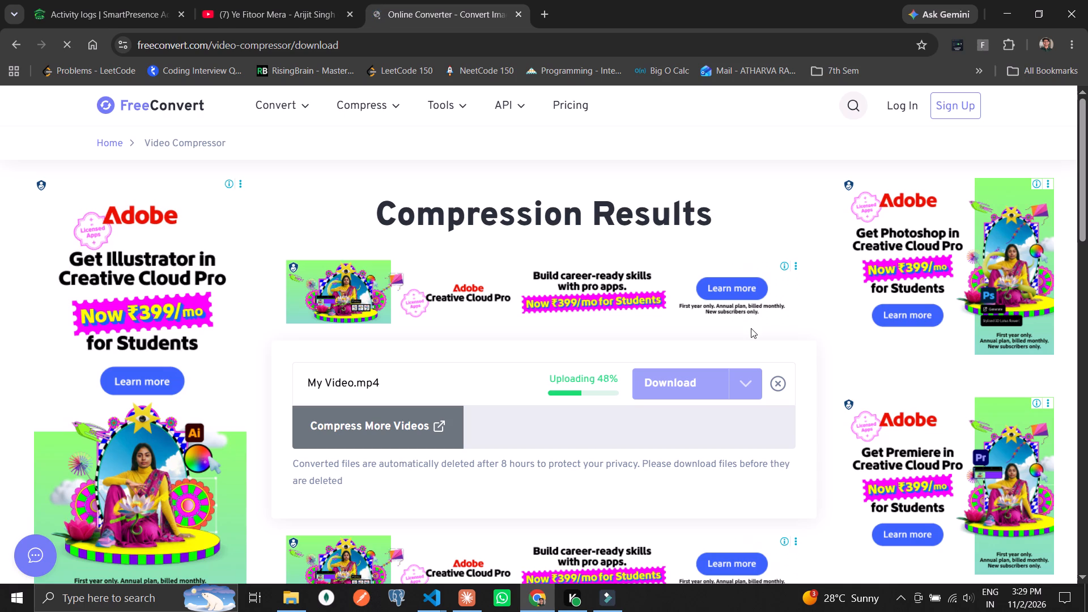
Download the compressed My Video.mp4 once processing is done and check its progress in the recent download history.
click(687, 389)
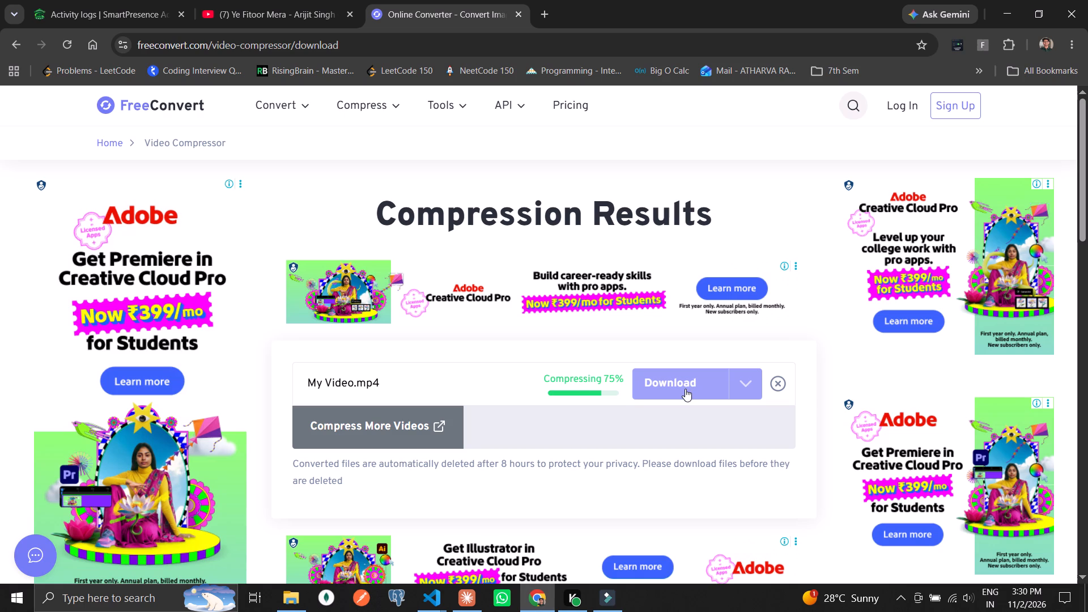
click(683, 389)
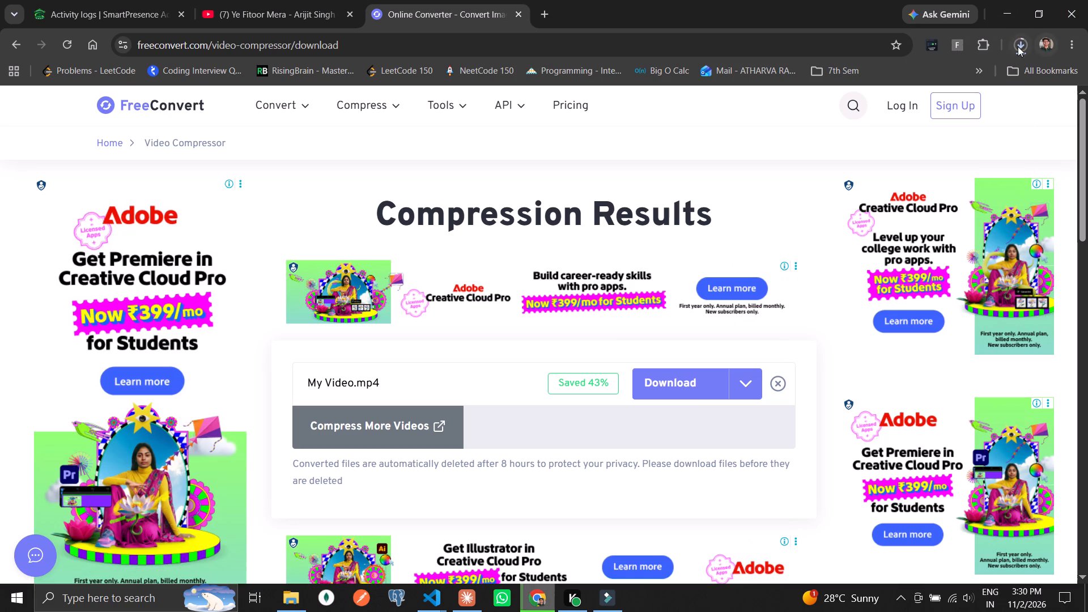
click(1017, 45)
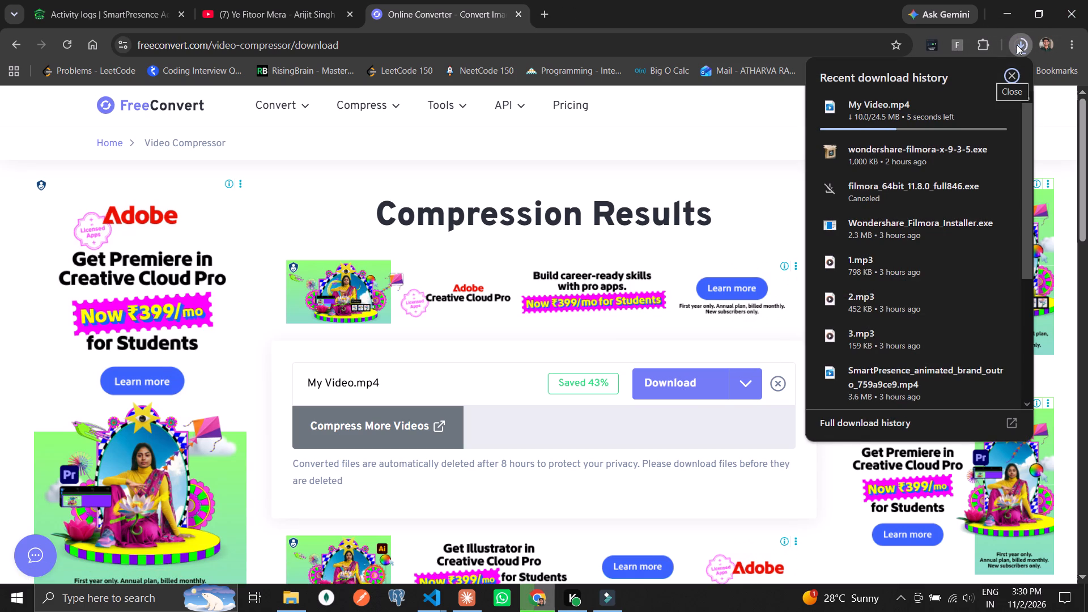
click(1006, 78)
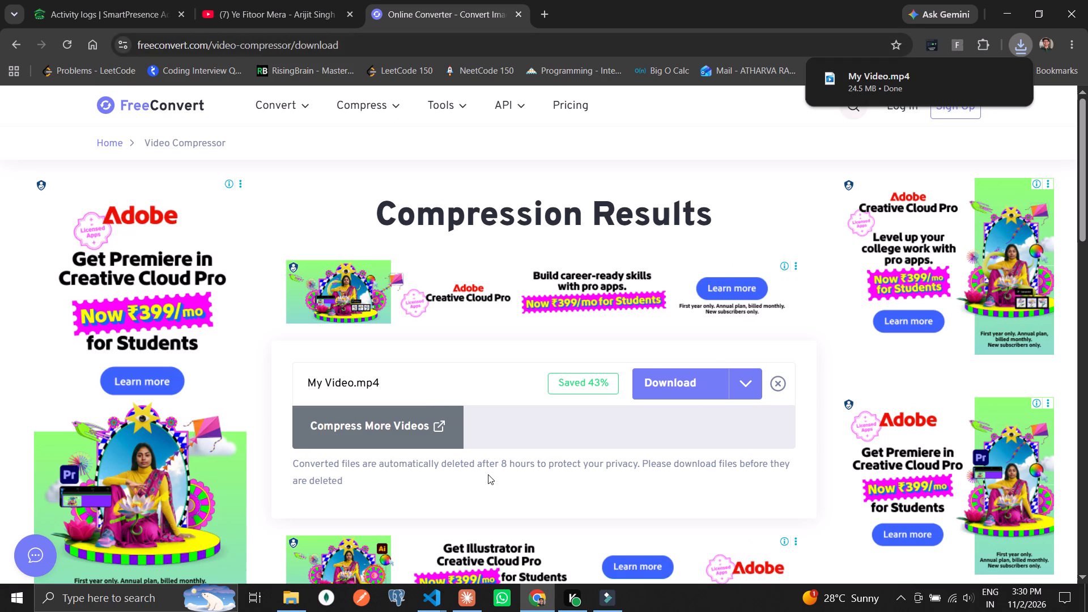
Clear the finished result, add the downloaded My Video.mp4, view its advanced options without changing them, and compress it a second time.
click(782, 386)
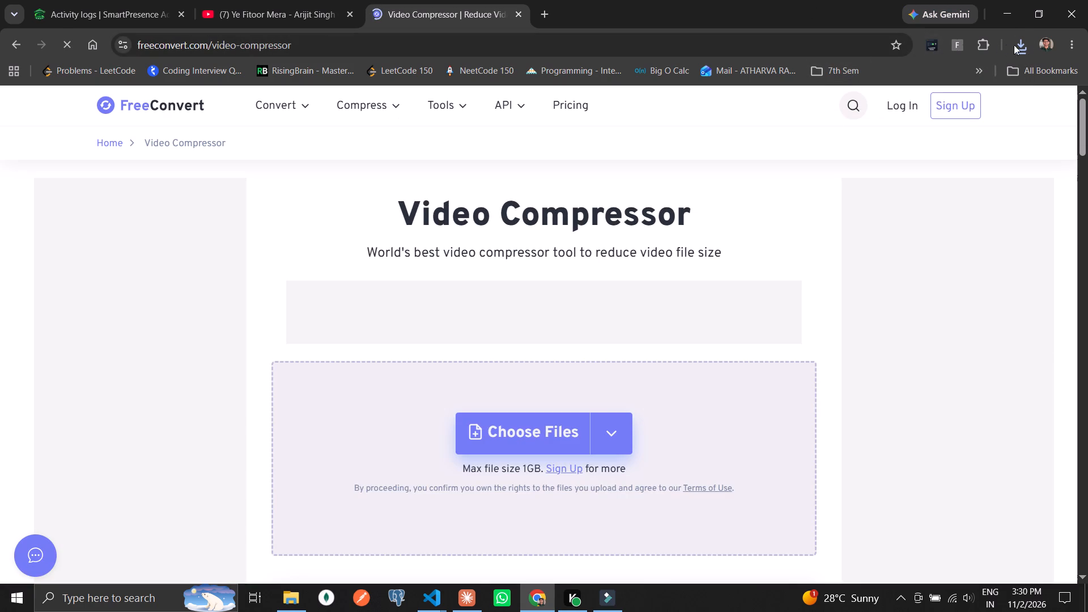
click(1015, 46)
drag(865, 115, 588, 497)
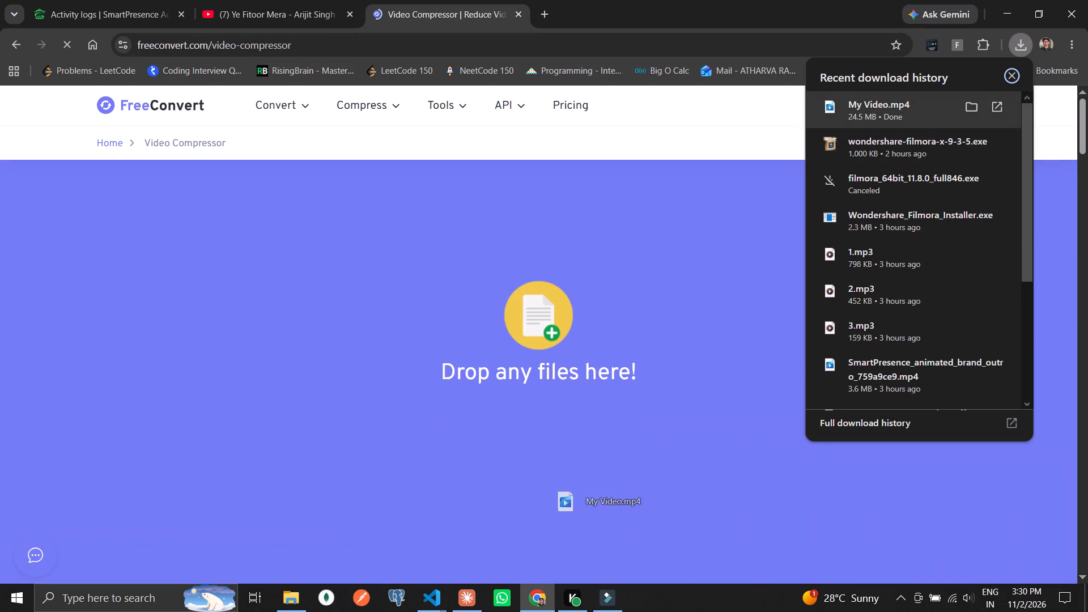
drag(588, 497, 601, 429)
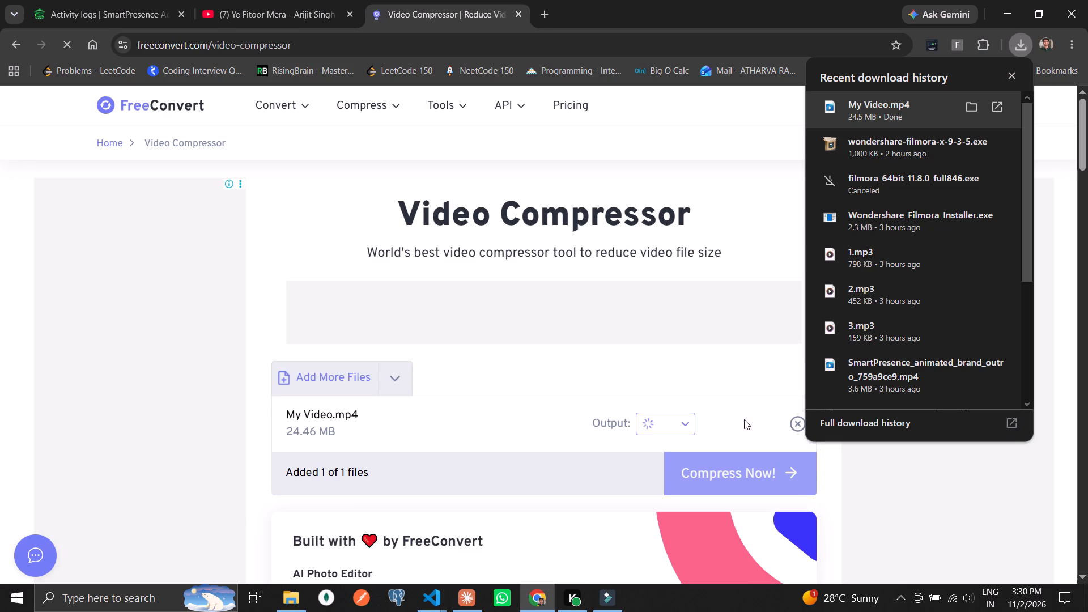
click(732, 428)
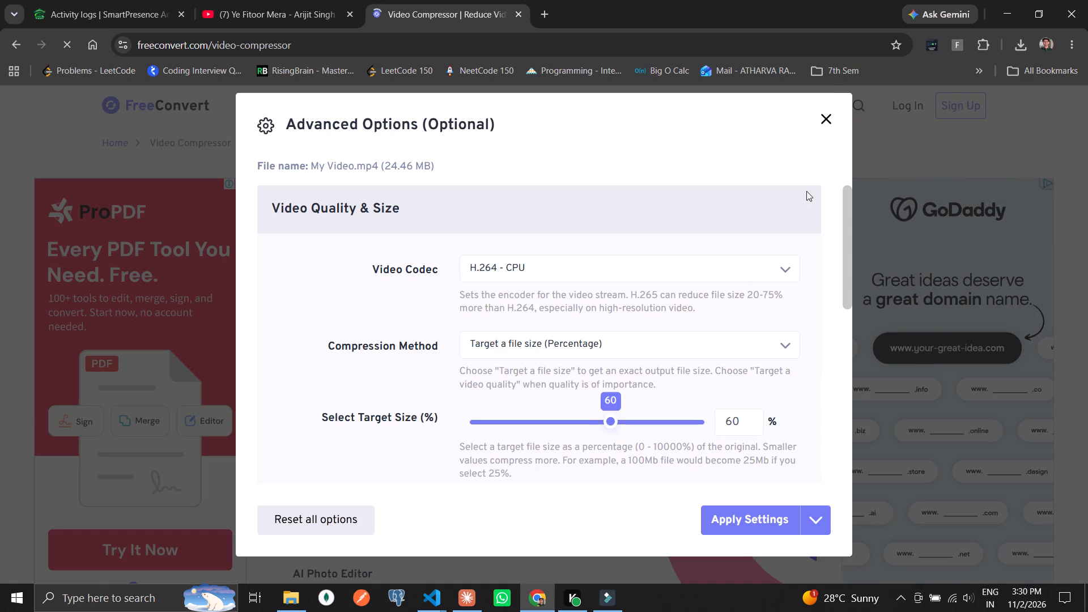
click(820, 121)
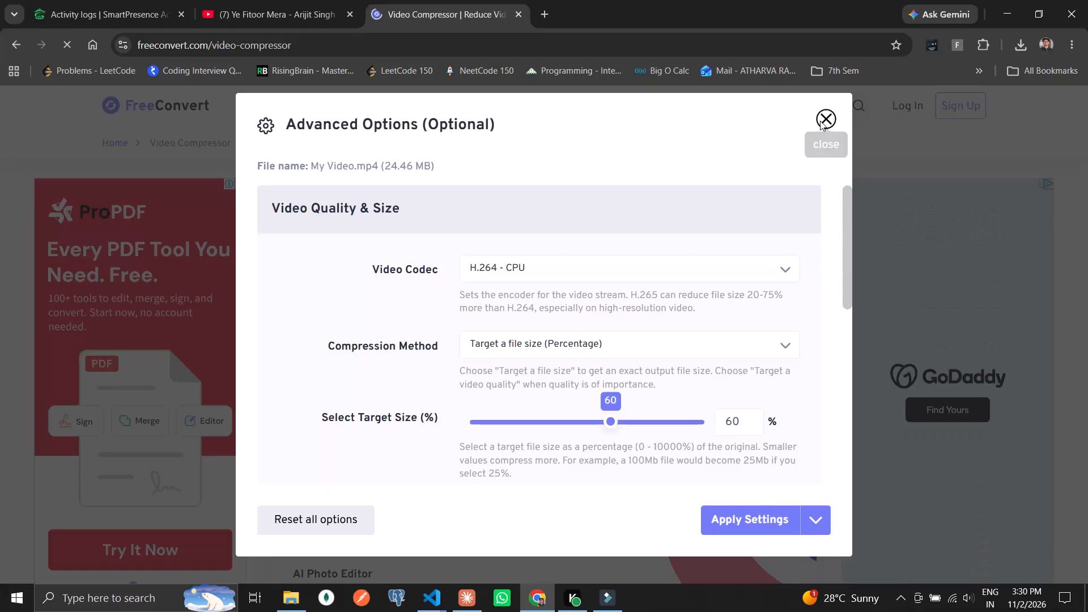
click(732, 463)
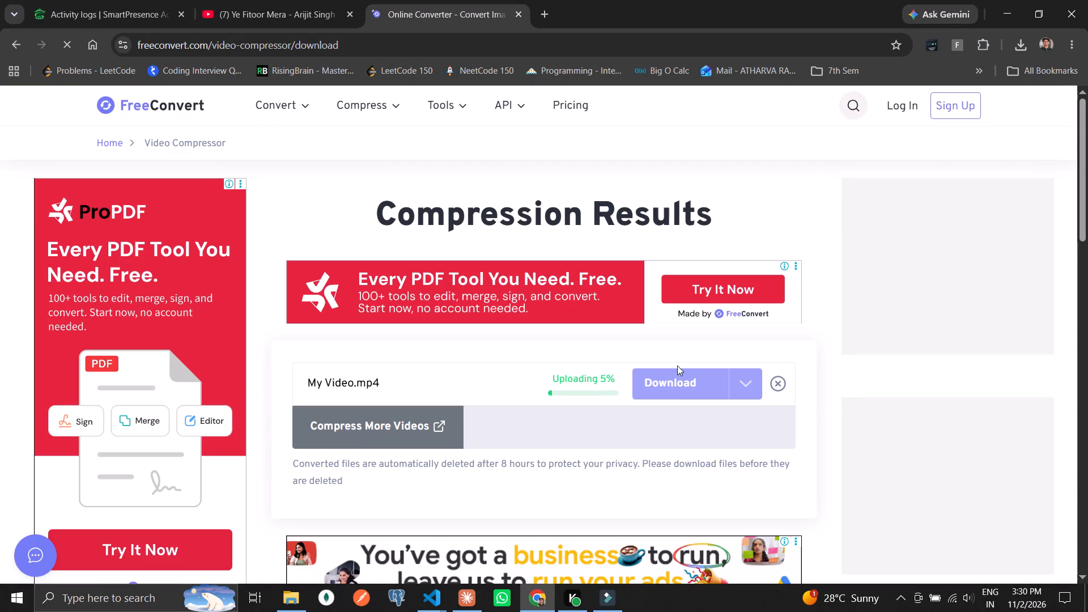
click(672, 429)
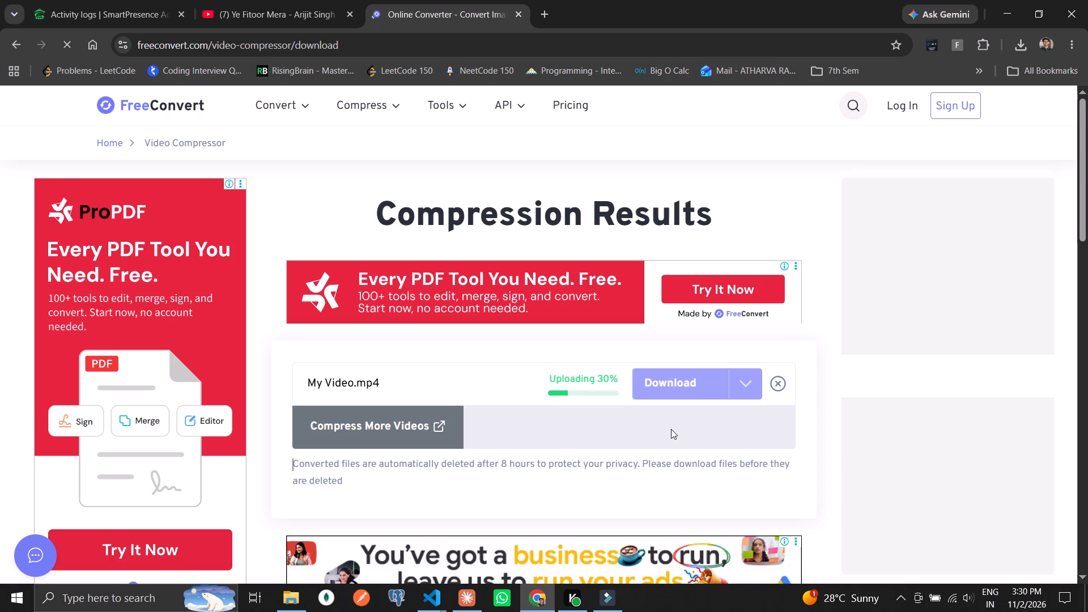
Switch to the SmartPresence admin site, visit its public website from the account options, and inspect the tour video's player.
click(141, 0)
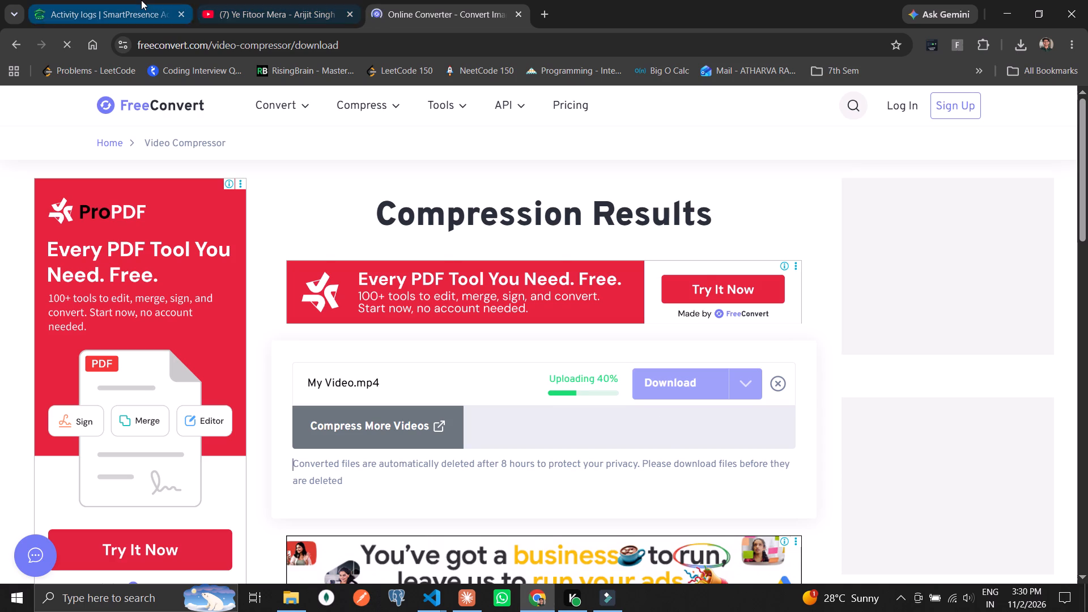
click(985, 104)
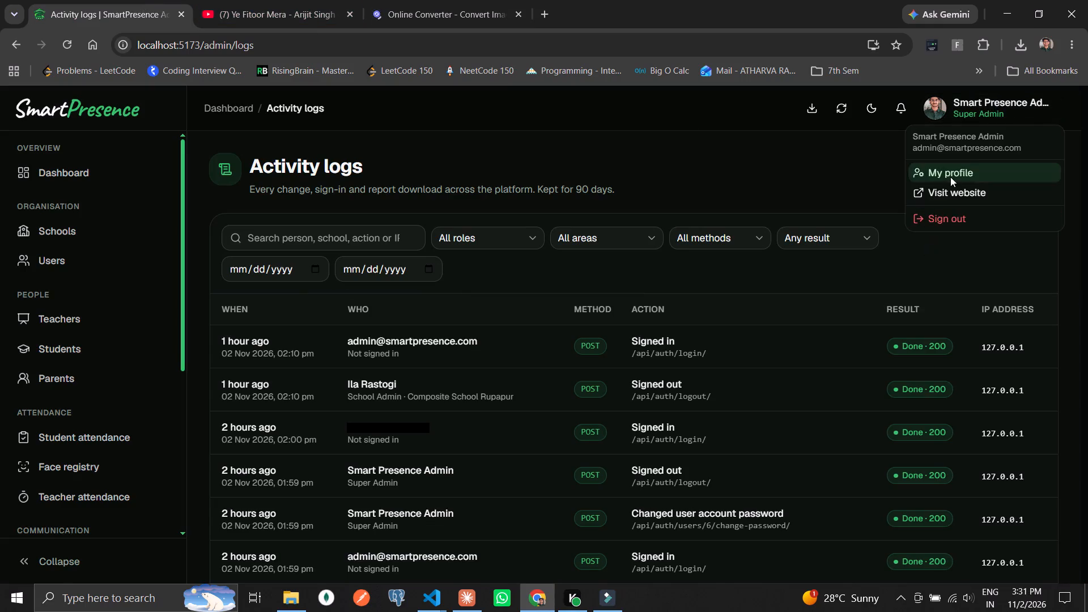
click(949, 194)
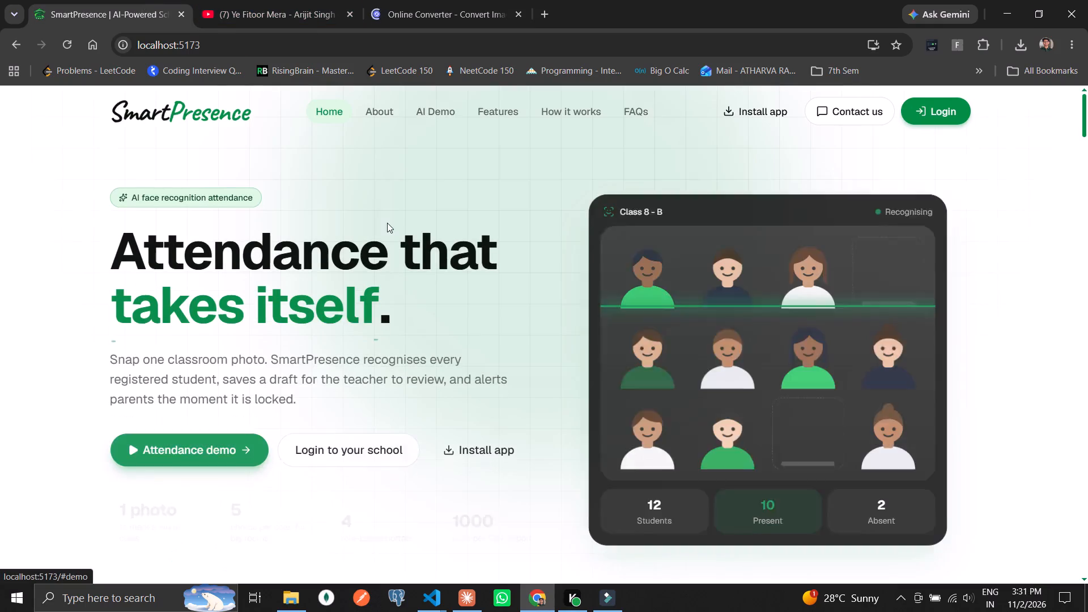
click(1087, 137)
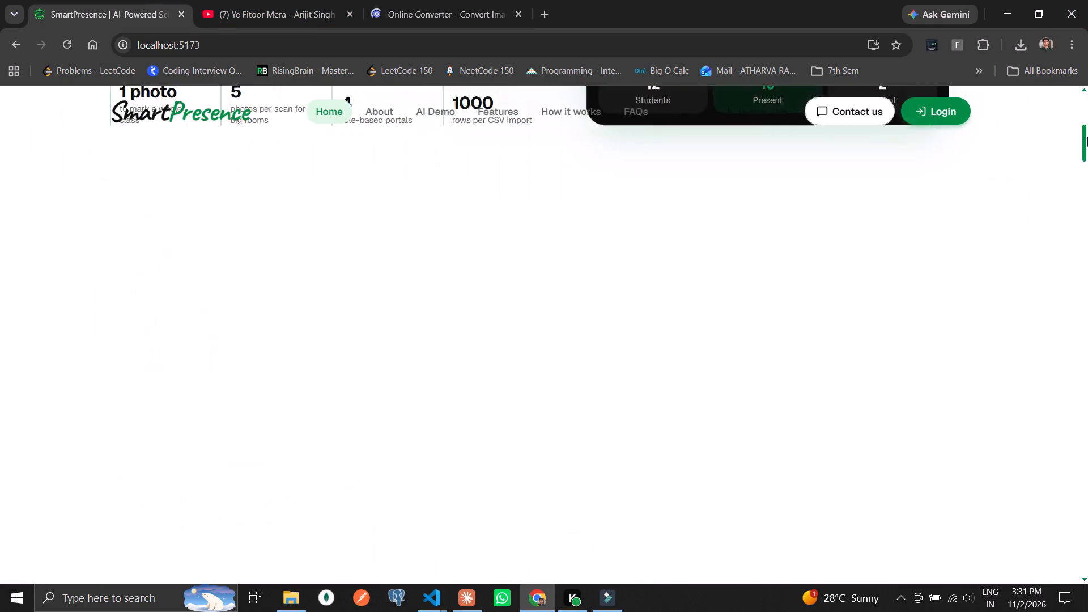
drag(1087, 137, 1087, 173)
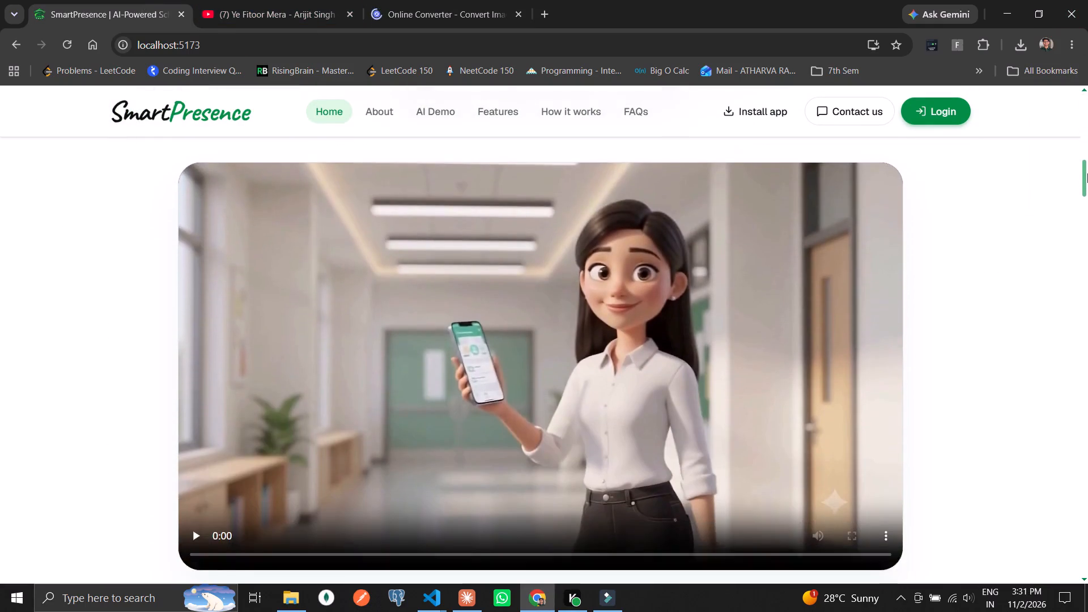
drag(1087, 173, 1087, 172)
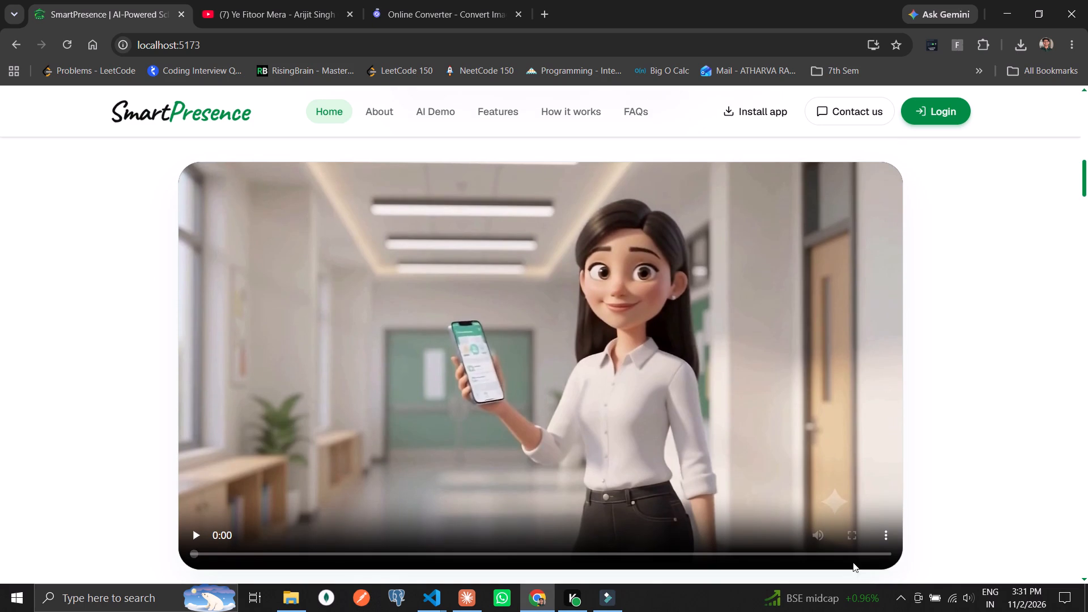
click(852, 530)
click(885, 537)
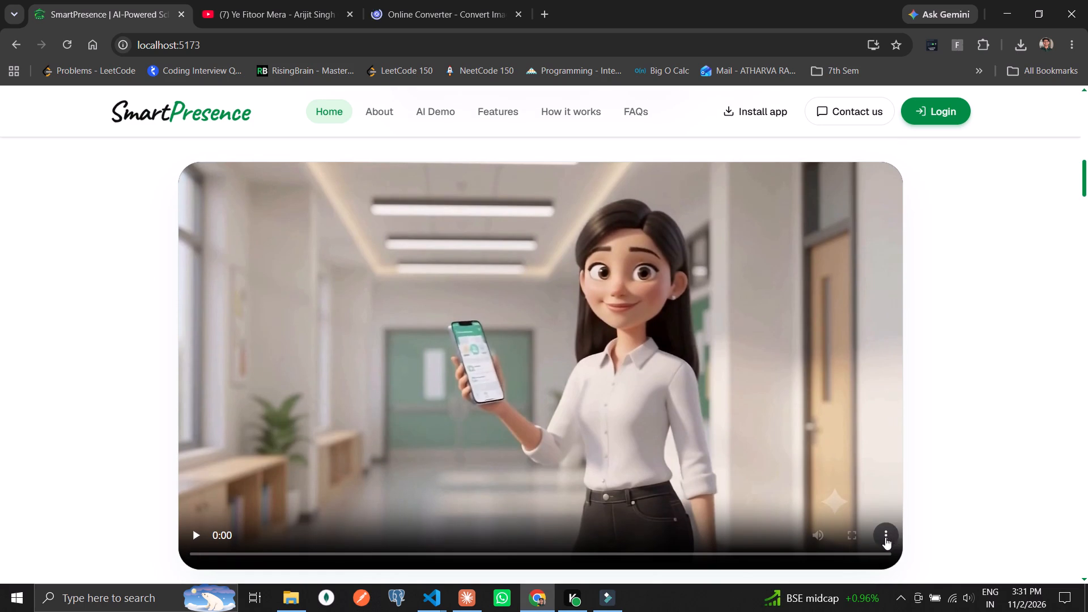
click(951, 457)
Examine the SmartPresence landing page in the developer tools' mobile view, from the onboarding card through the tour video to the features, and close the tools.
key(F12)
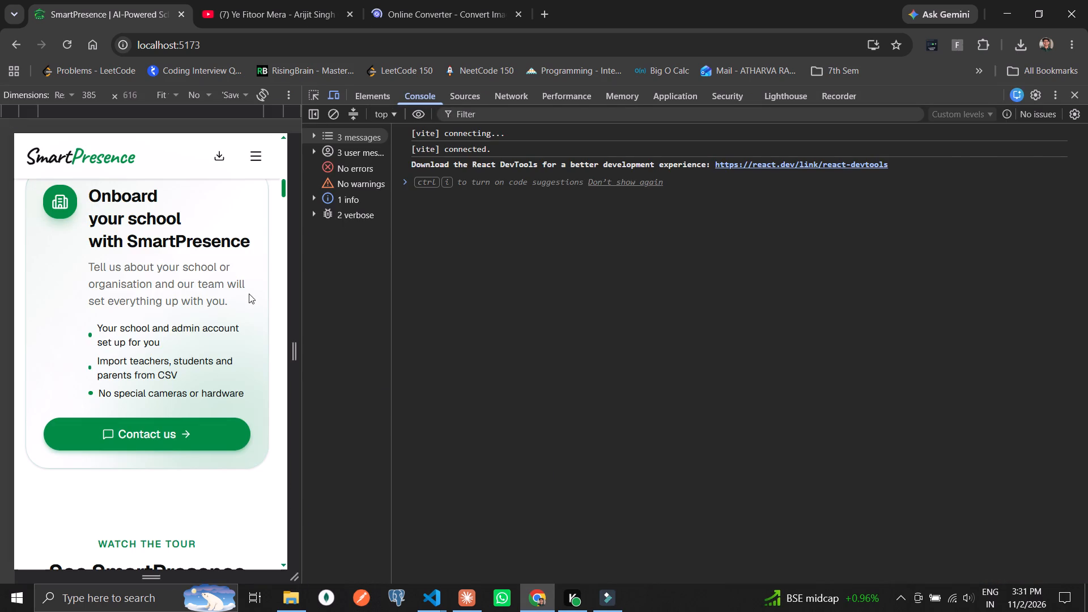
drag(248, 289, 258, 206)
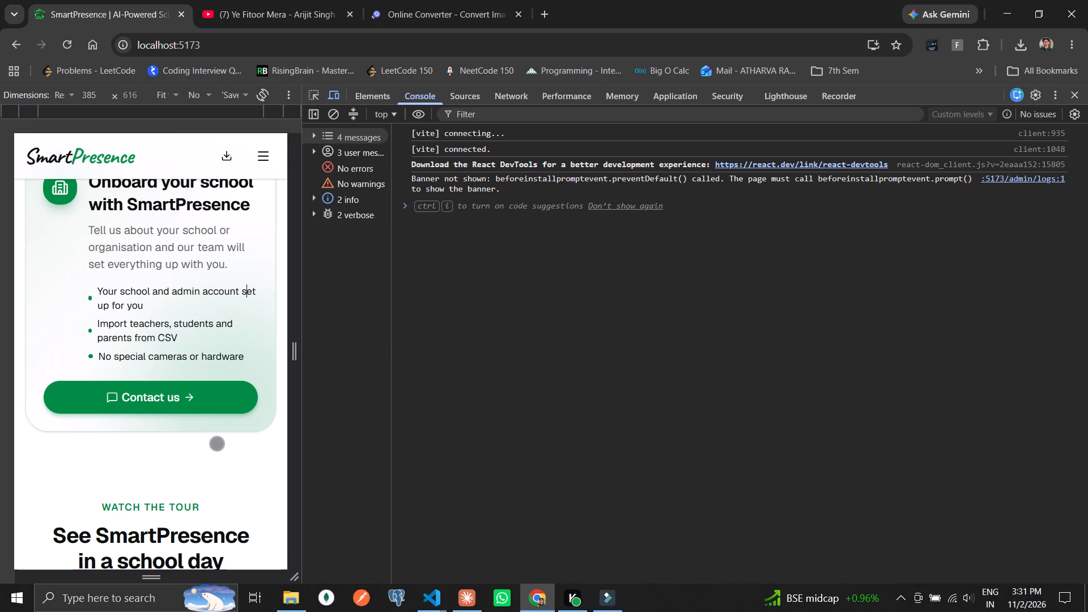
drag(219, 480, 219, 479)
drag(219, 479, 242, 243)
drag(224, 345, 241, 109)
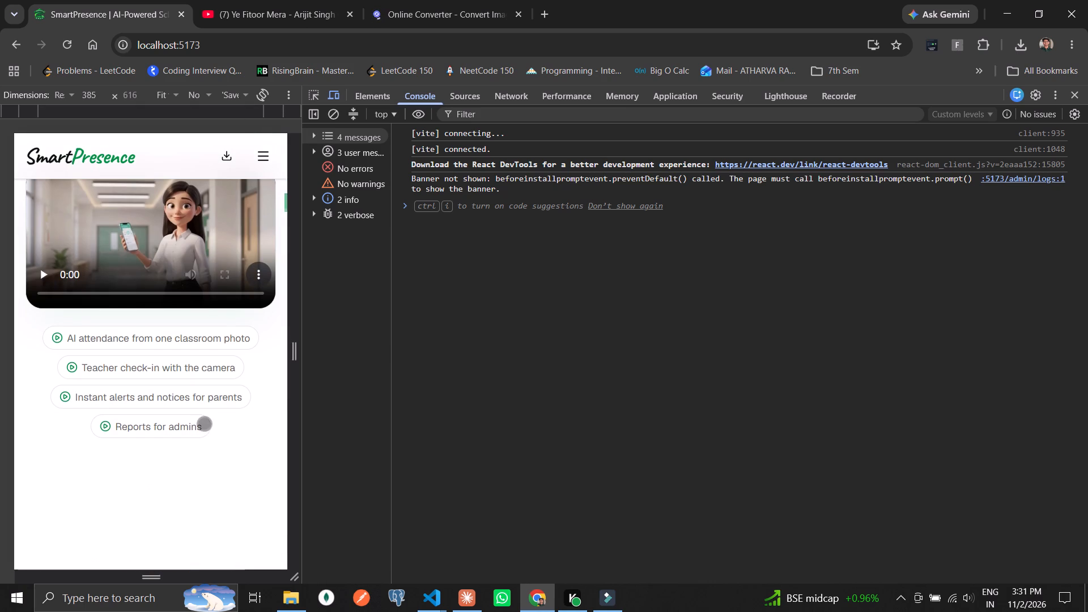
drag(205, 460, 205, 451)
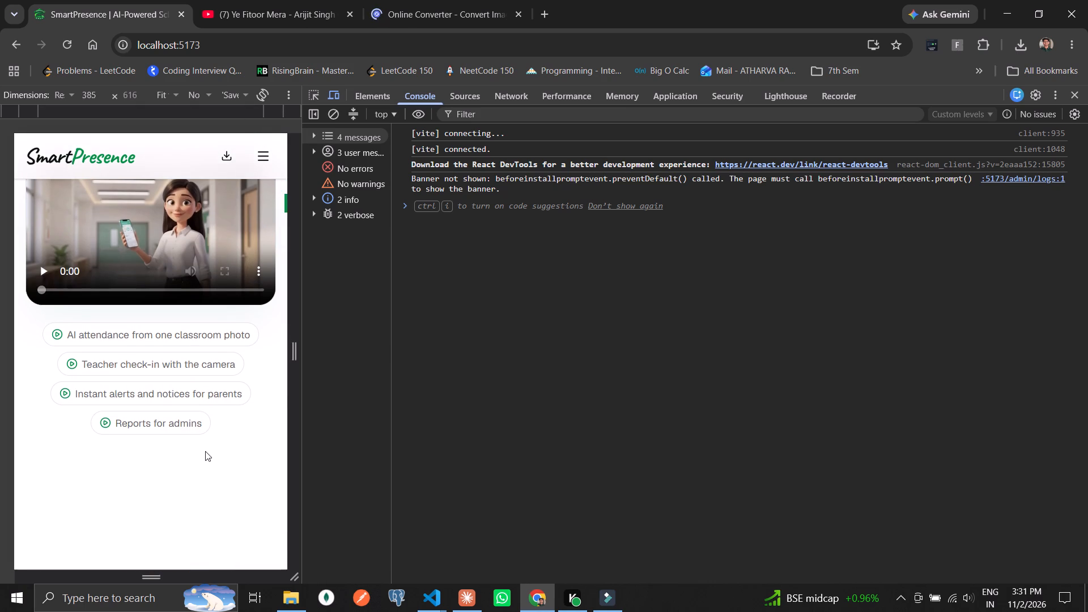
click(180, 423)
drag(191, 445, 211, 265)
drag(194, 419, 210, 246)
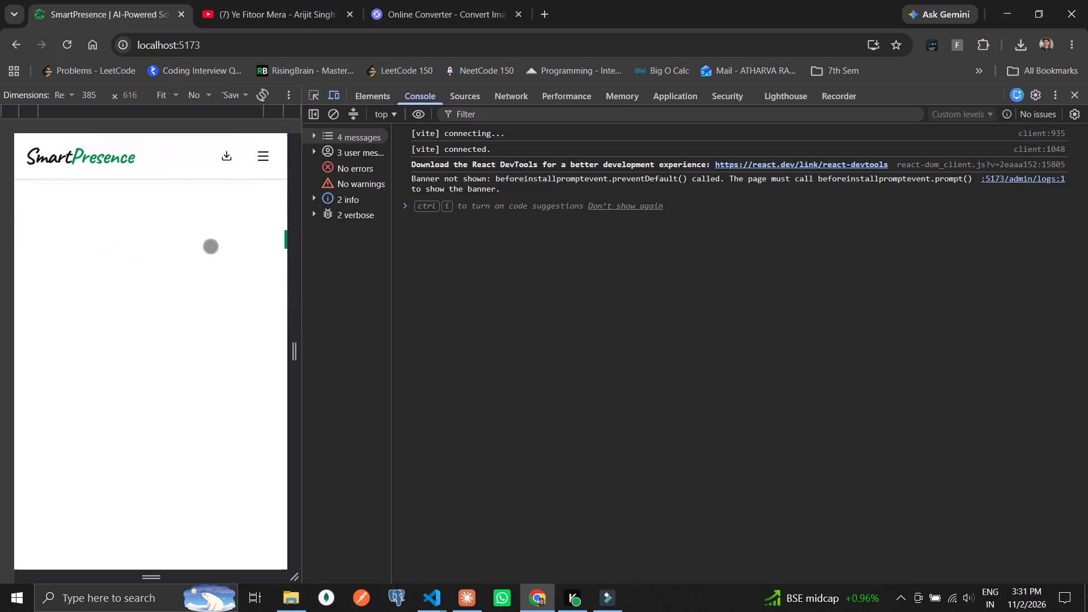
drag(212, 335, 214, 163)
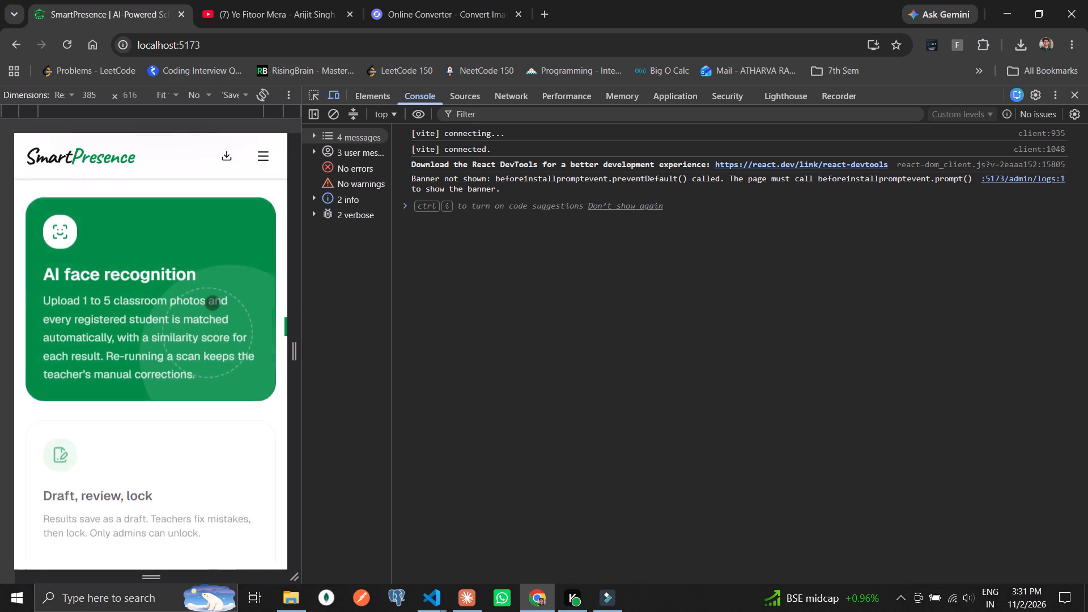
drag(212, 303, 203, 435)
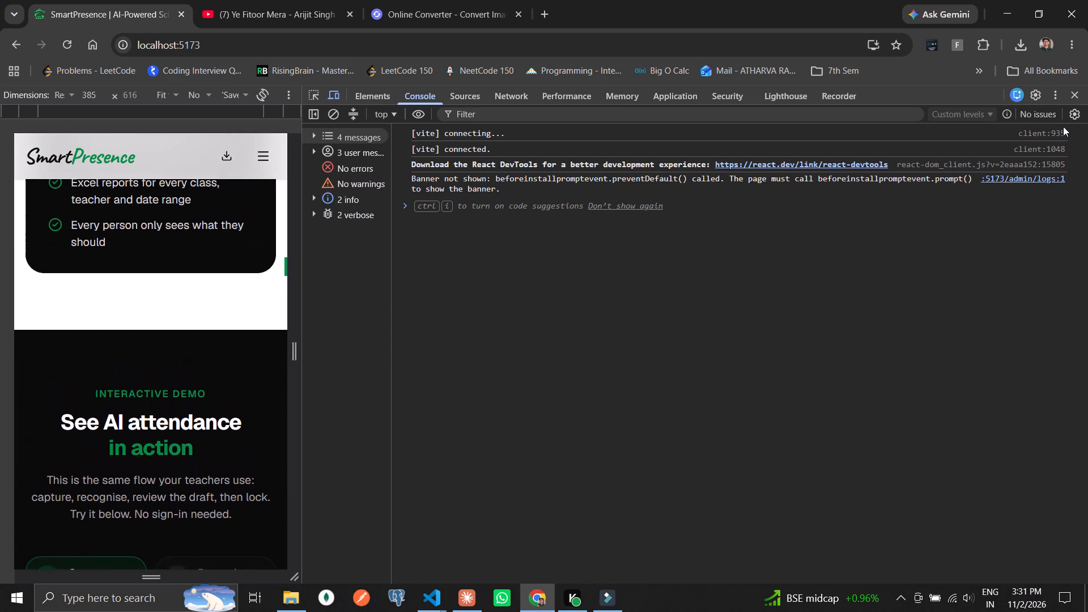
click(1069, 97)
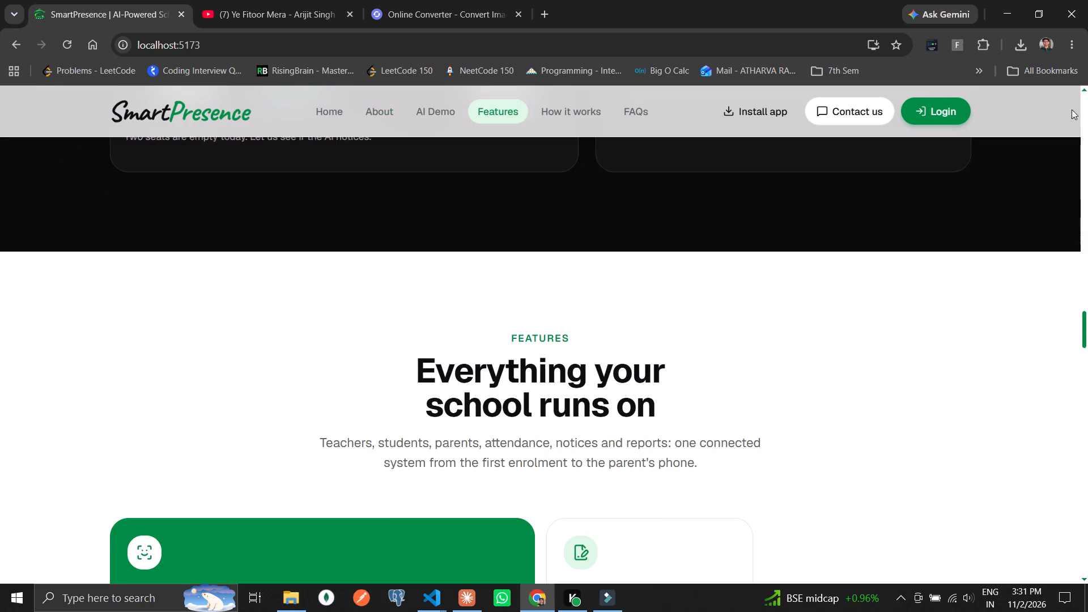
Look through the full-width landing page down to the FAQs, back up to the hero section, and on to the tour video.
double_click(1087, 369)
drag(1087, 369, 1085, 507)
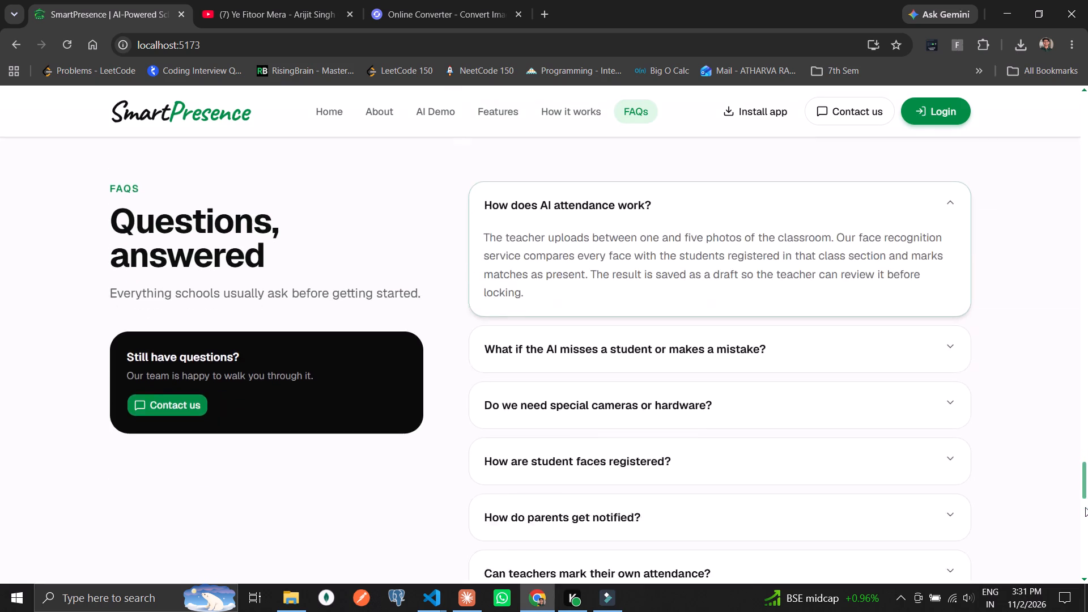
drag(1085, 507, 1063, 284)
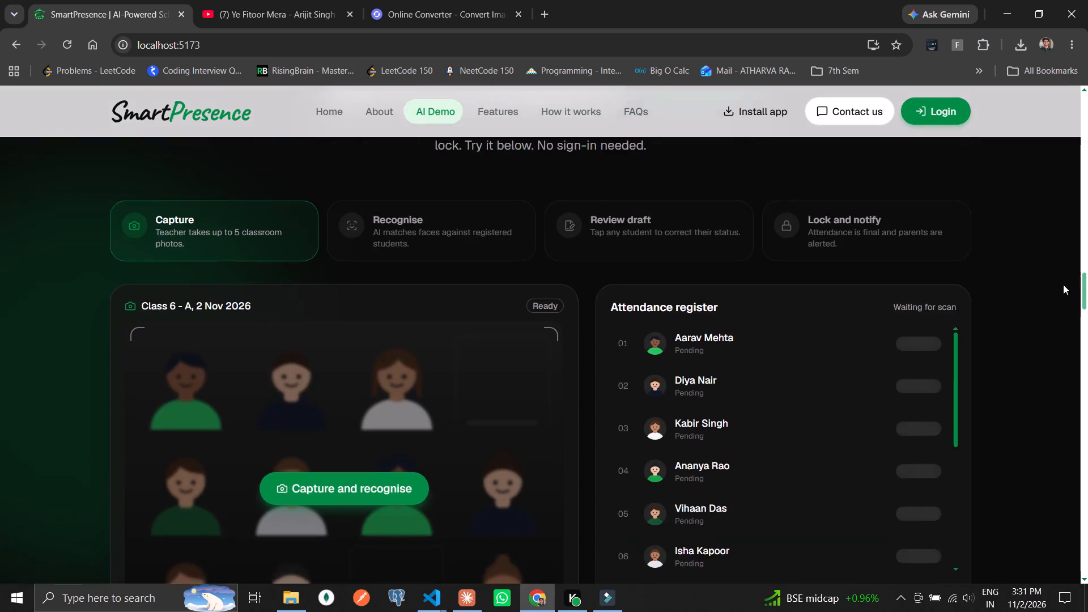
drag(1063, 284, 1066, 97)
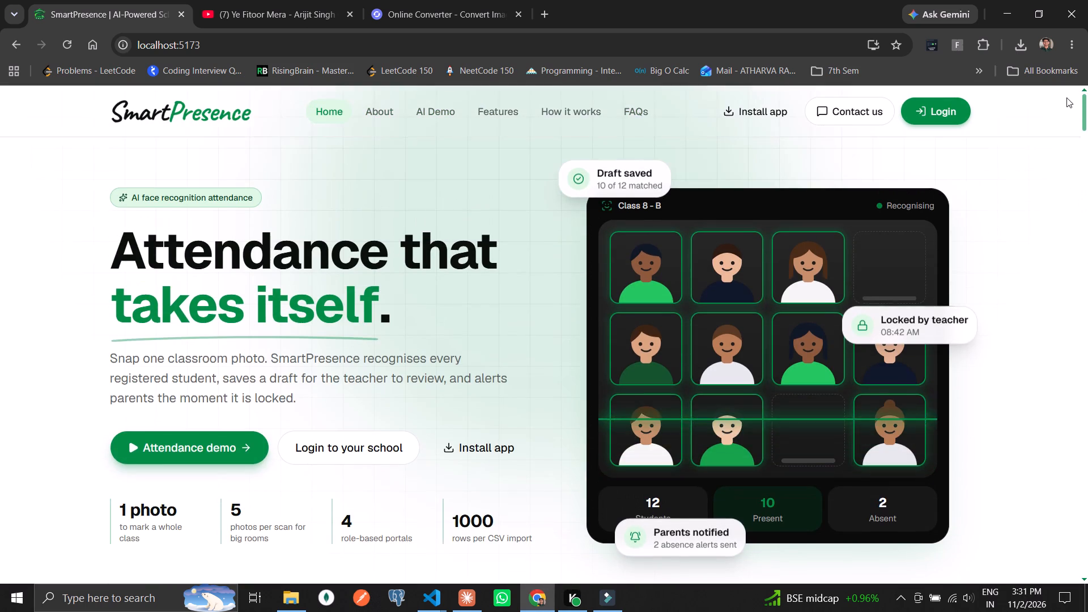
drag(1066, 97, 1074, 199)
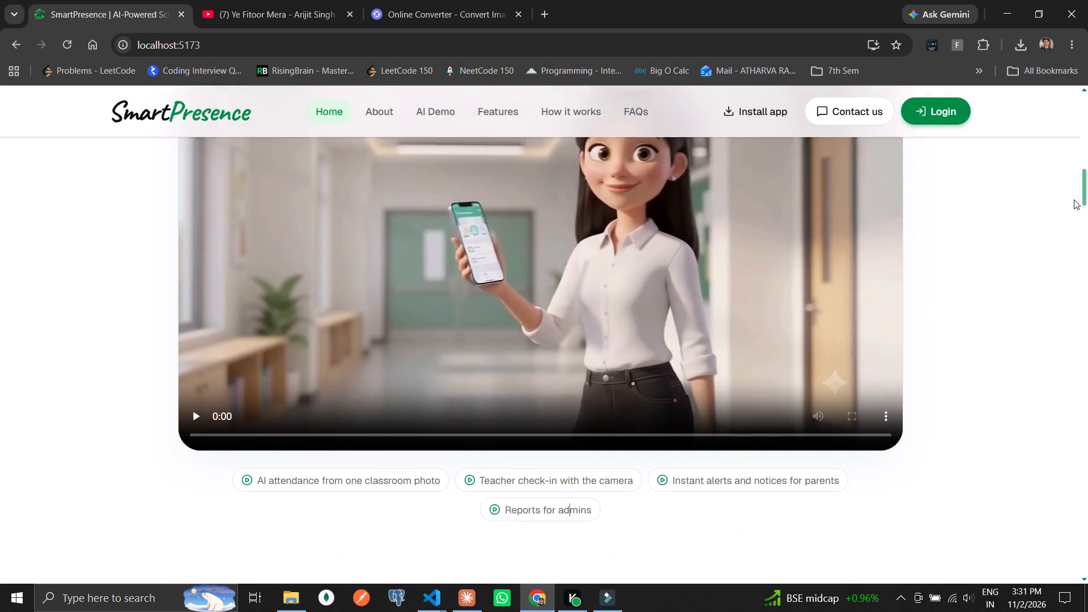
Look over the SmartPresence landing page from the tour video to the About section and back up to the hero section.
drag(1074, 199, 1070, 239)
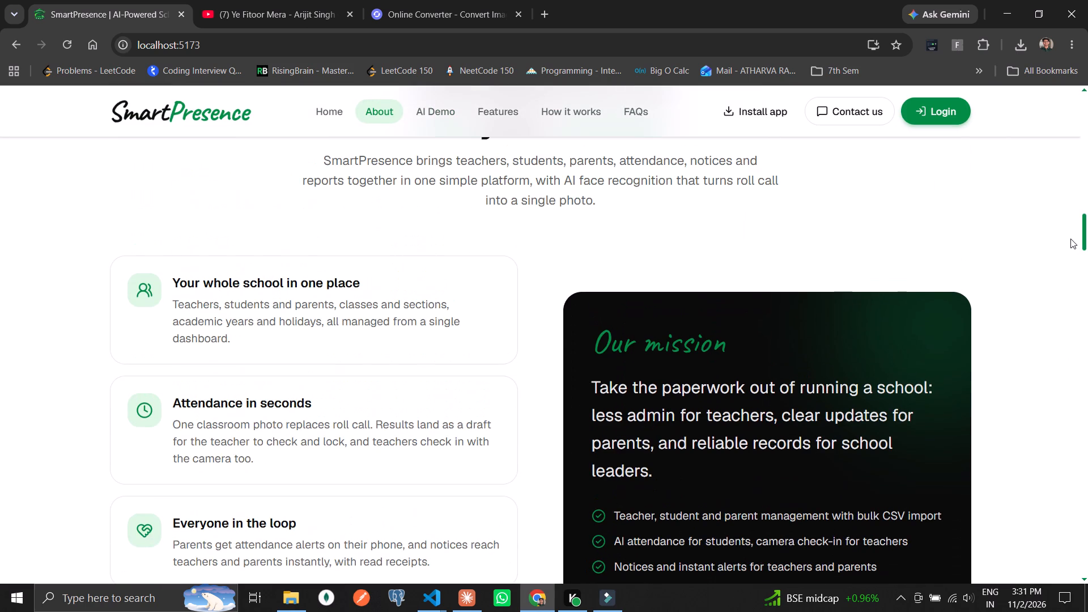
drag(1085, 231, 1083, 216)
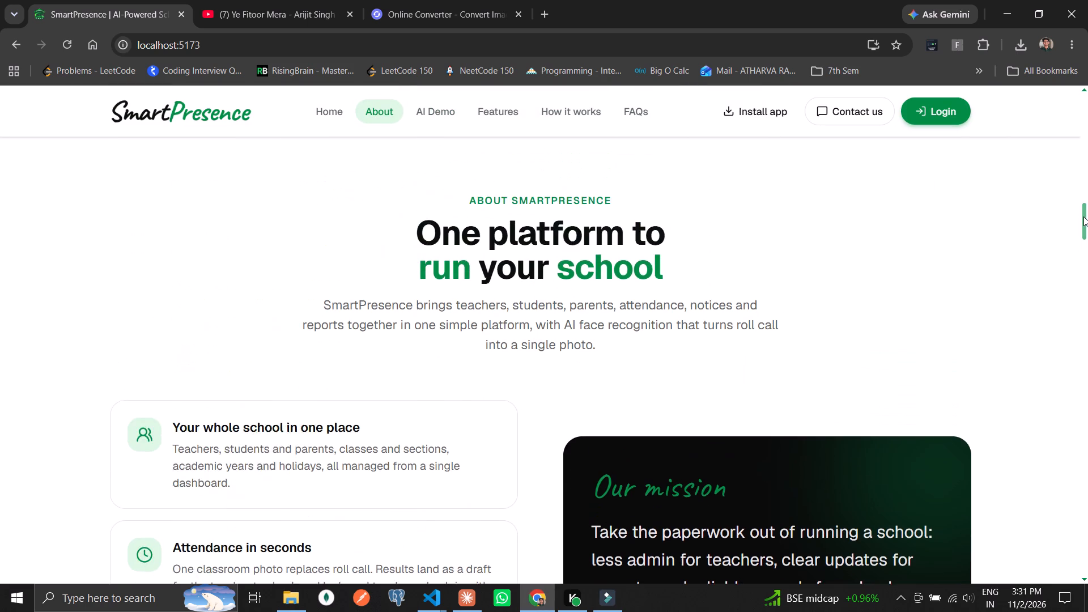
drag(1083, 216, 1072, 137)
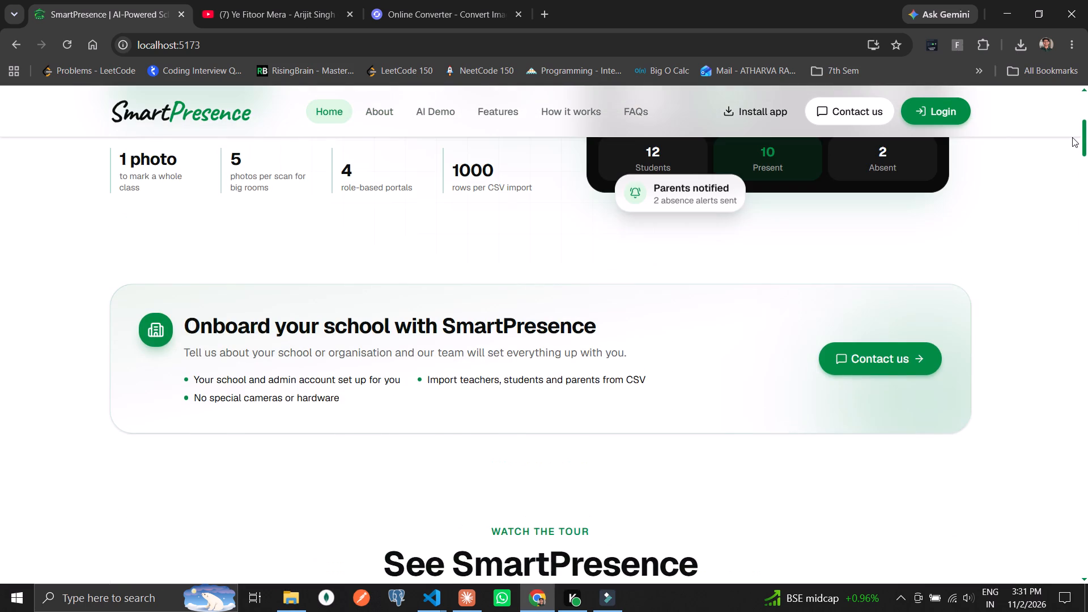
drag(1087, 134, 1086, 97)
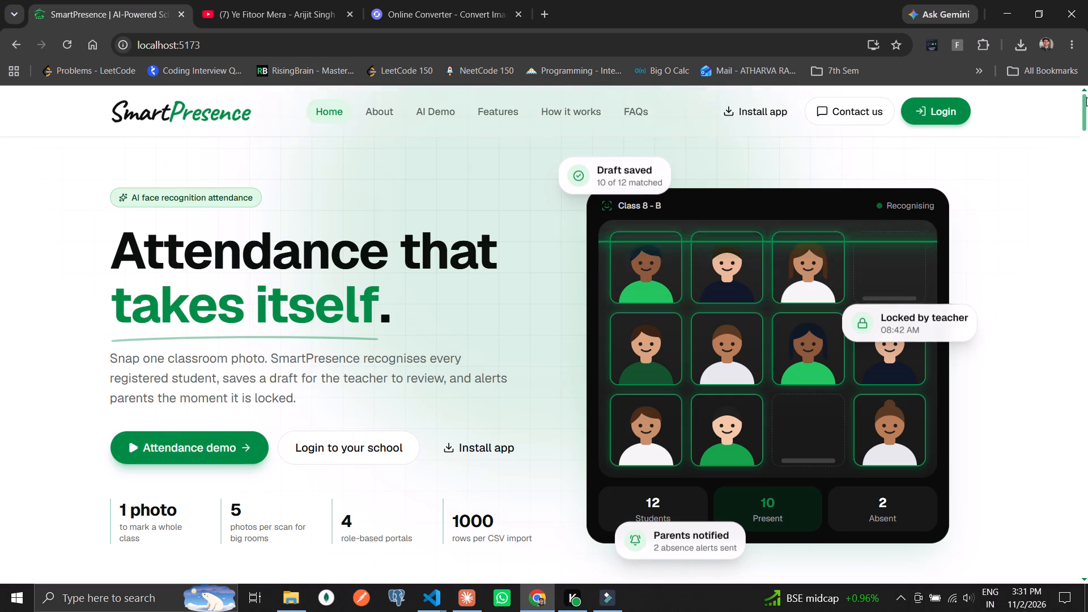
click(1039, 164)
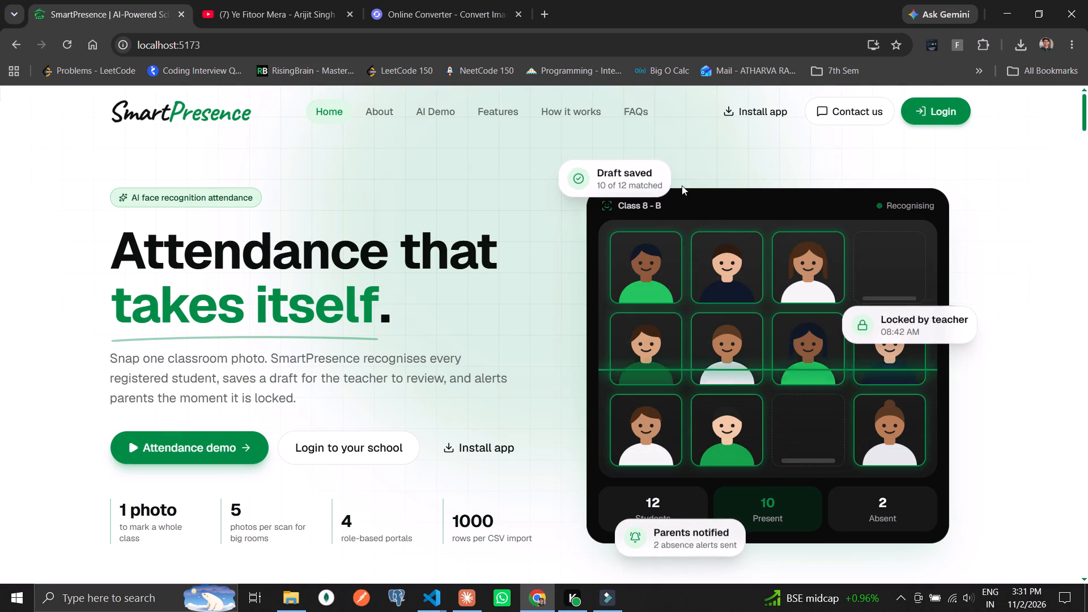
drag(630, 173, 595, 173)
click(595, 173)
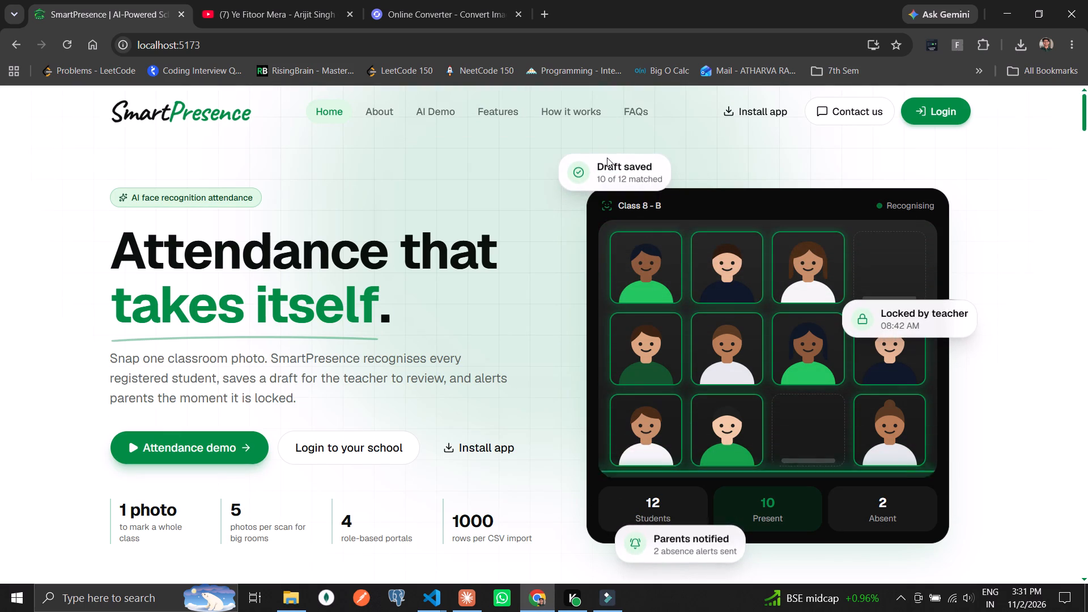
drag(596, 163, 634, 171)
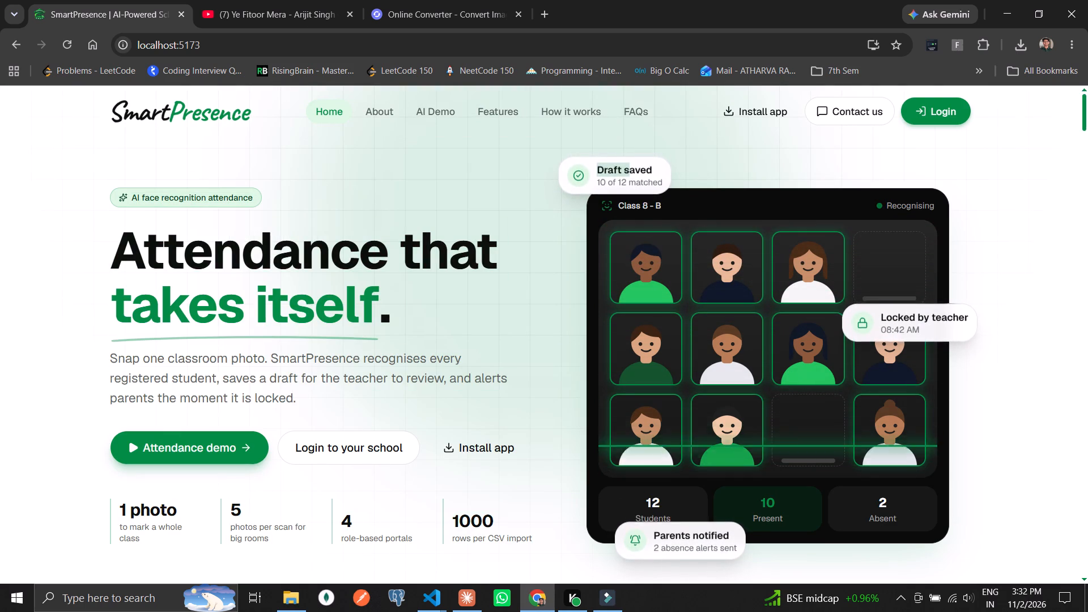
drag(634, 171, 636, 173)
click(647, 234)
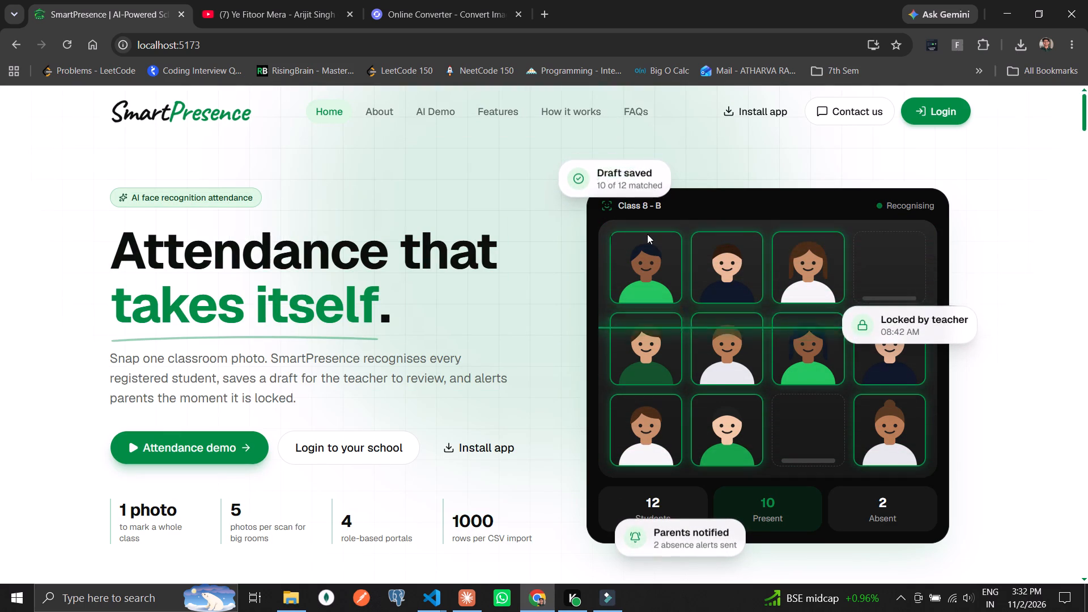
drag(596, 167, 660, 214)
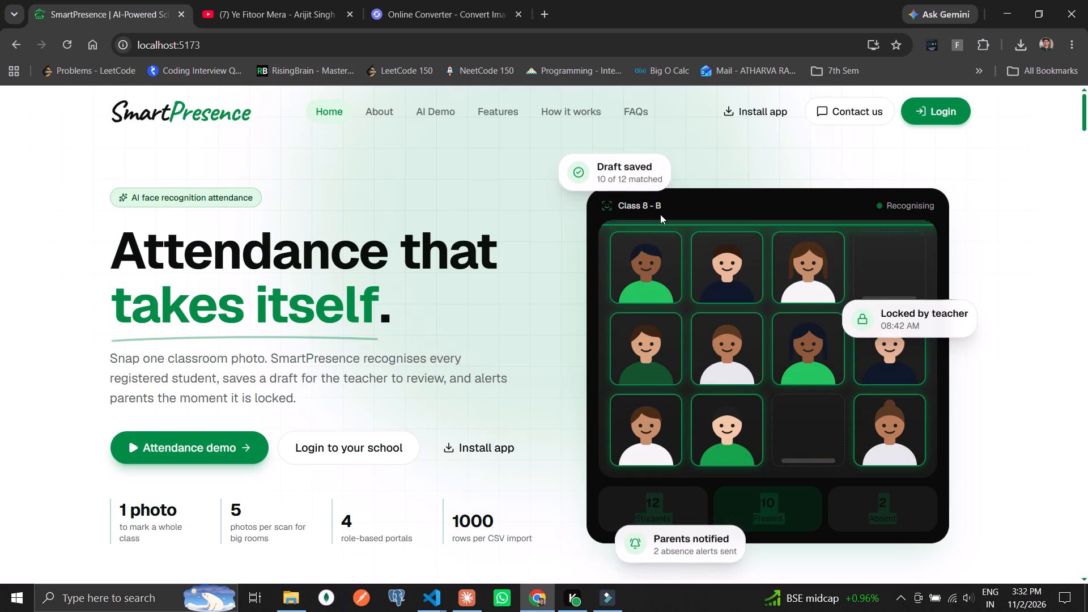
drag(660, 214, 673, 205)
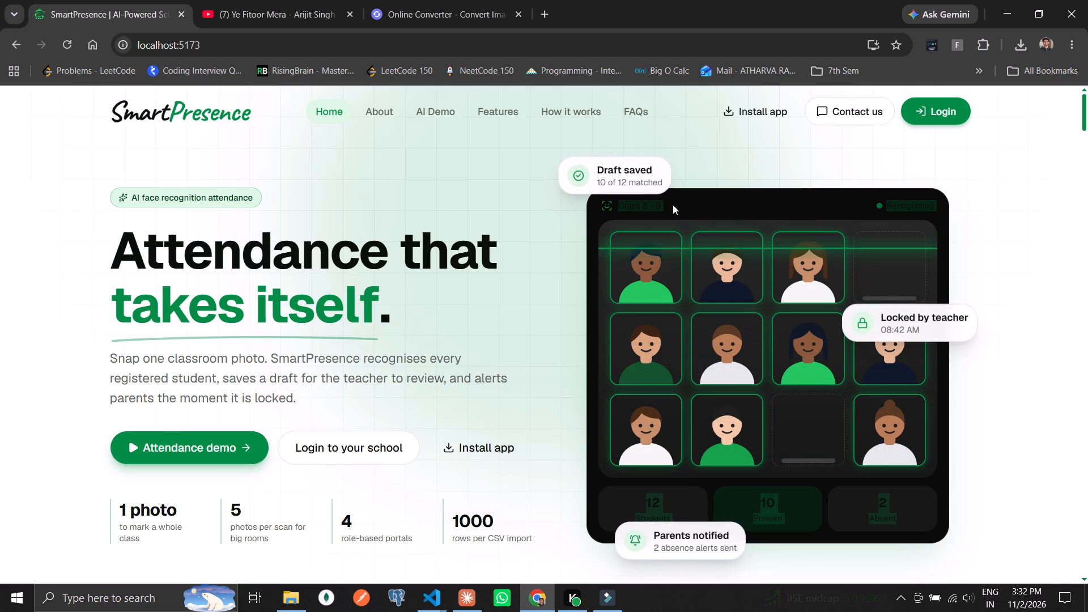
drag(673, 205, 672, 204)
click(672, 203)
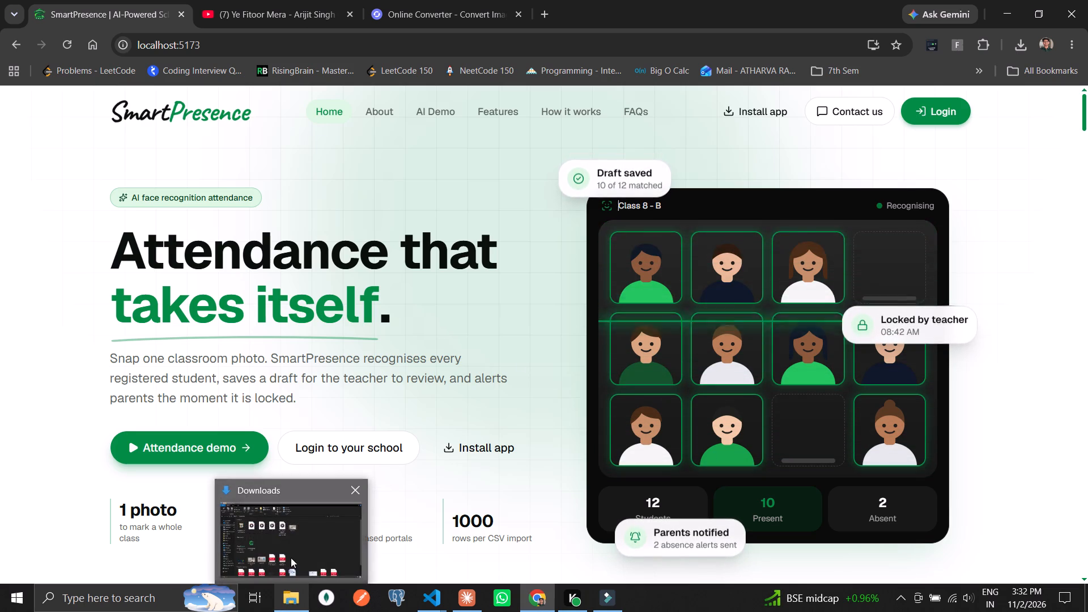
Check the files in the Downloads folder in File Explorer and return to the browser.
click(291, 558)
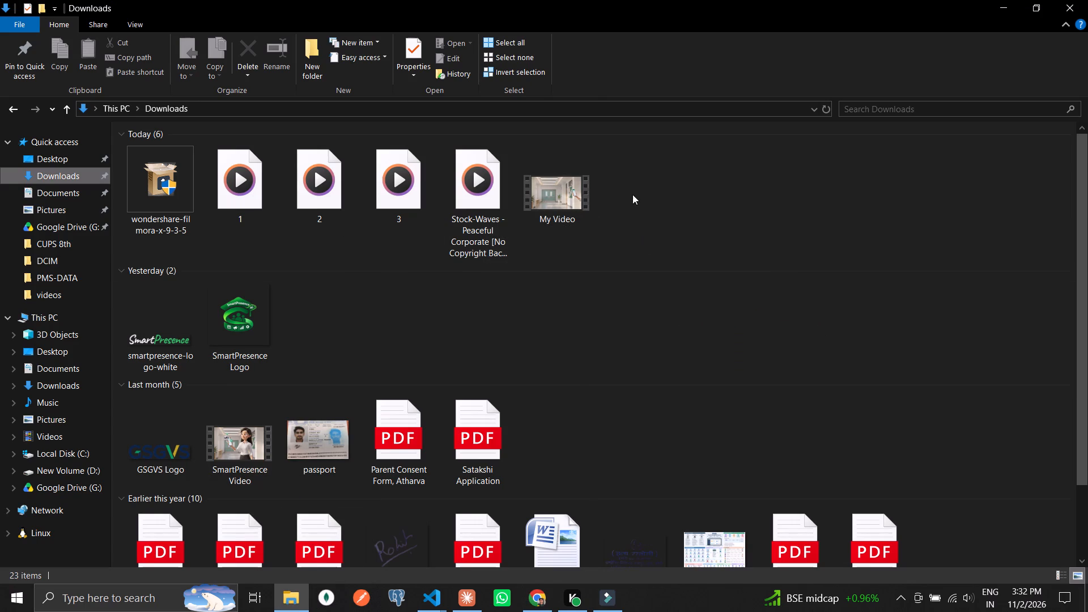
key(alt+Tab)
Return to the FreeConvert compression results and download the compressed My Video.mp4.
click(486, 0)
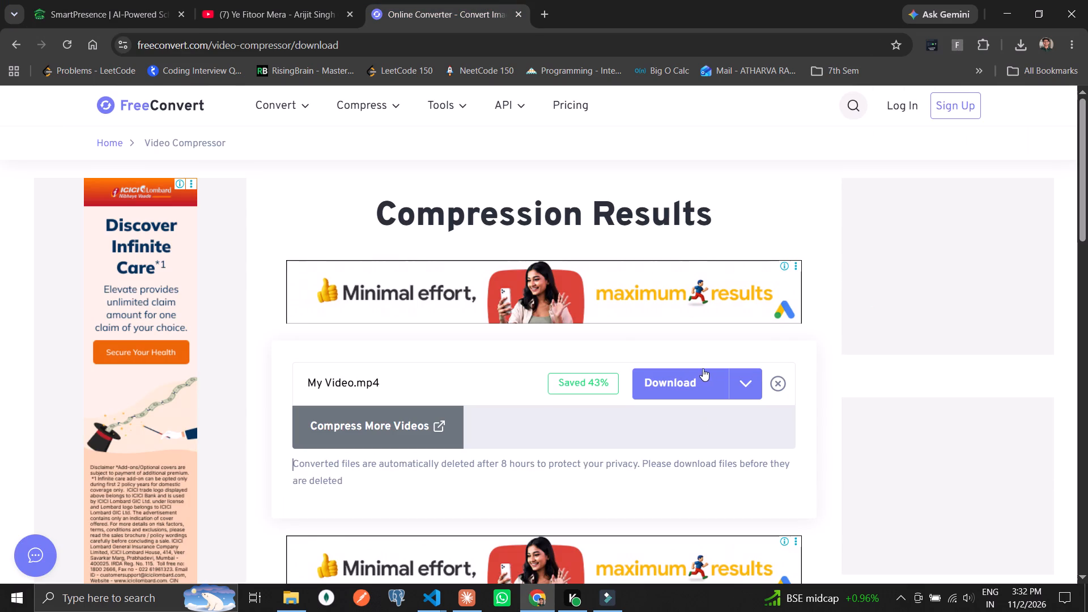
click(694, 380)
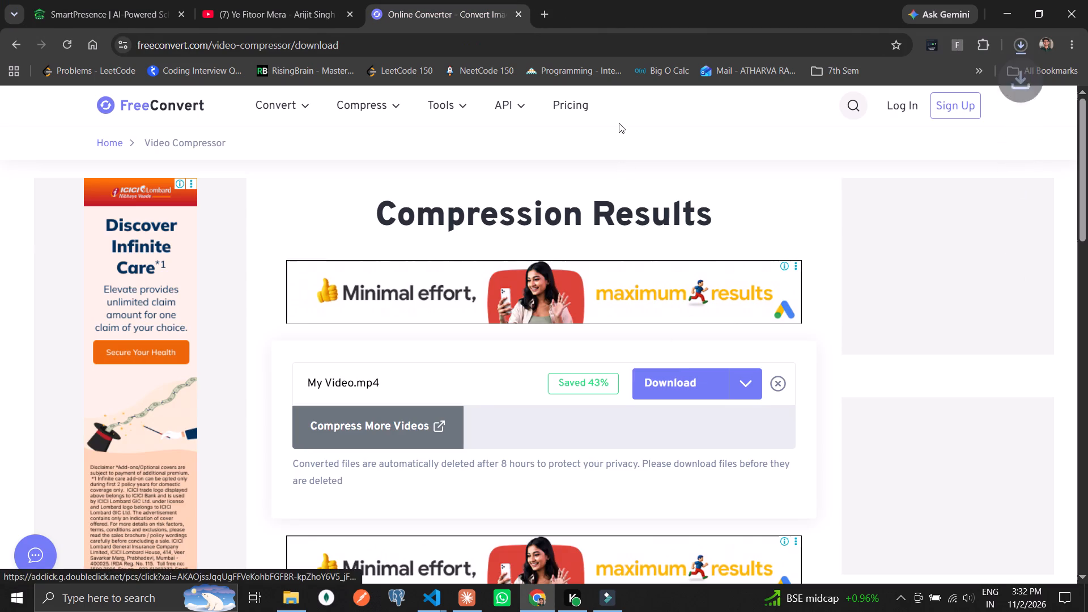
Play the downloaded My Video (1).mp4 from the recent downloads to preview it, and close the video player.
click(1011, 50)
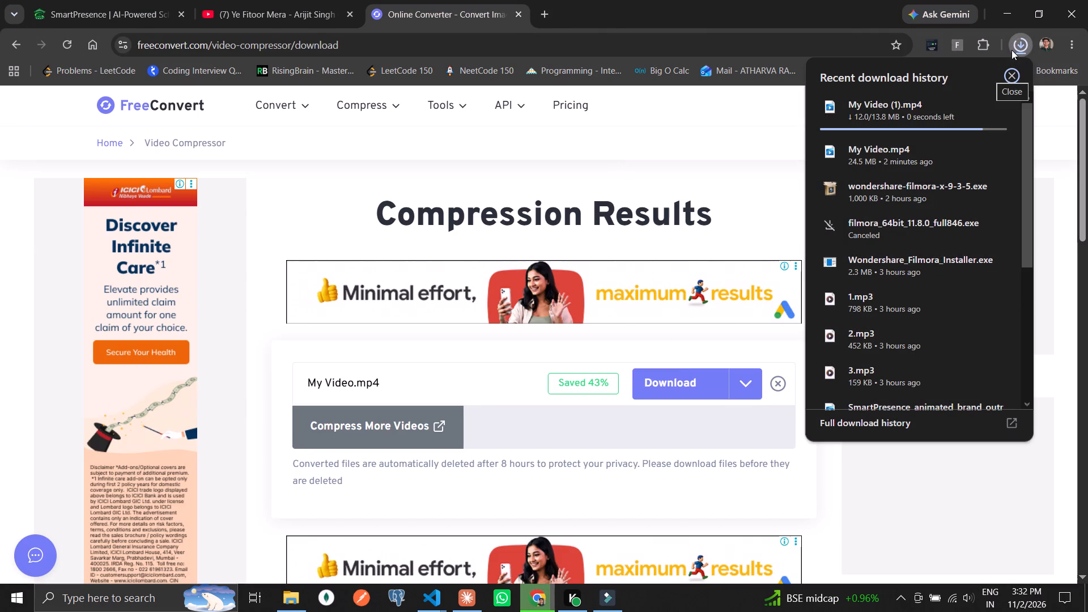
click(853, 113)
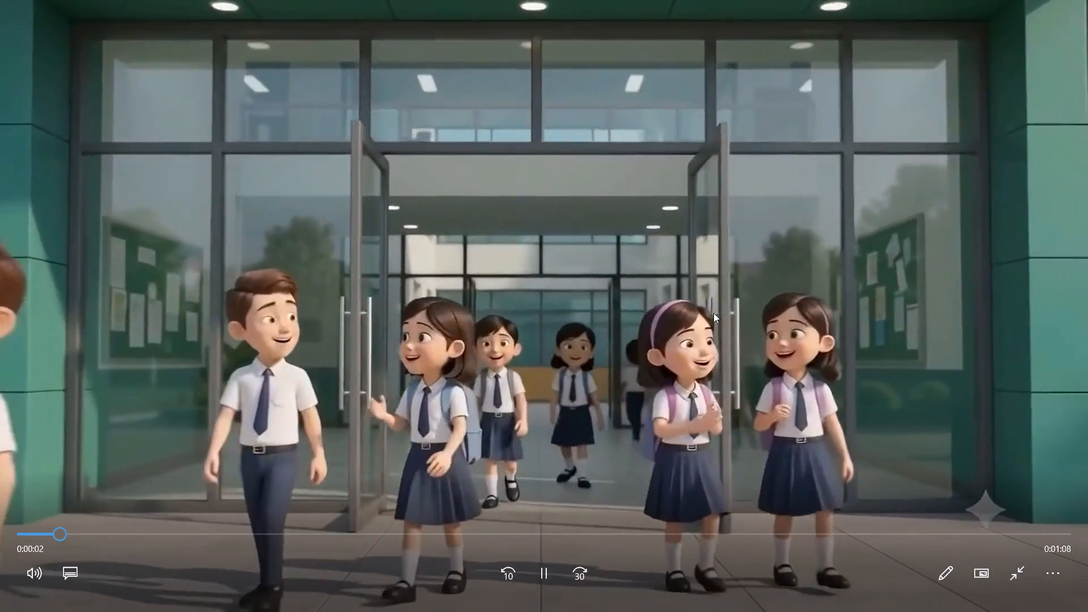
key(Escape)
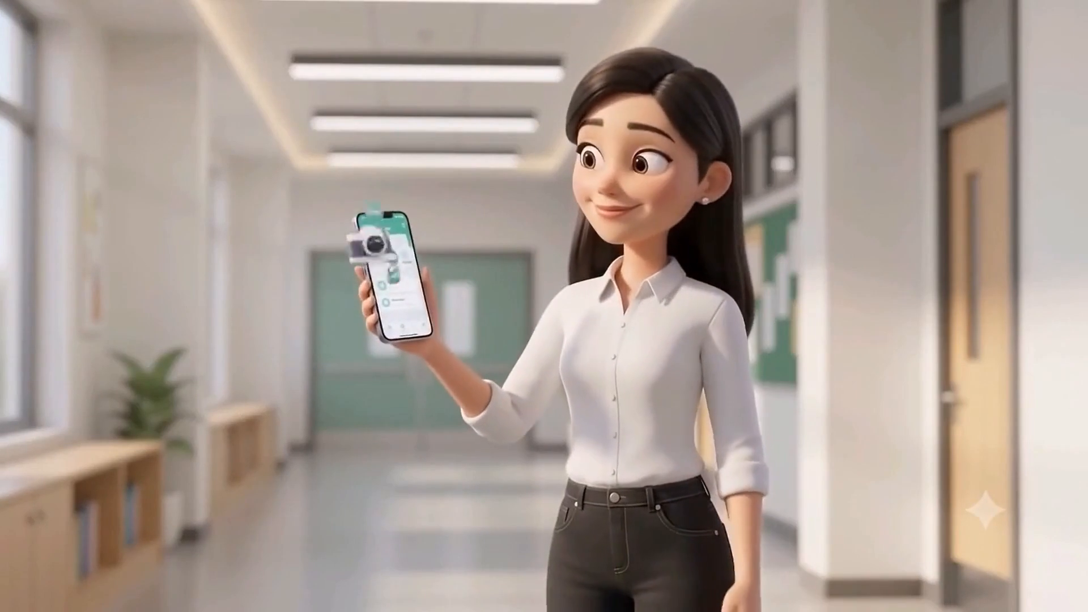
key(alt+F4)
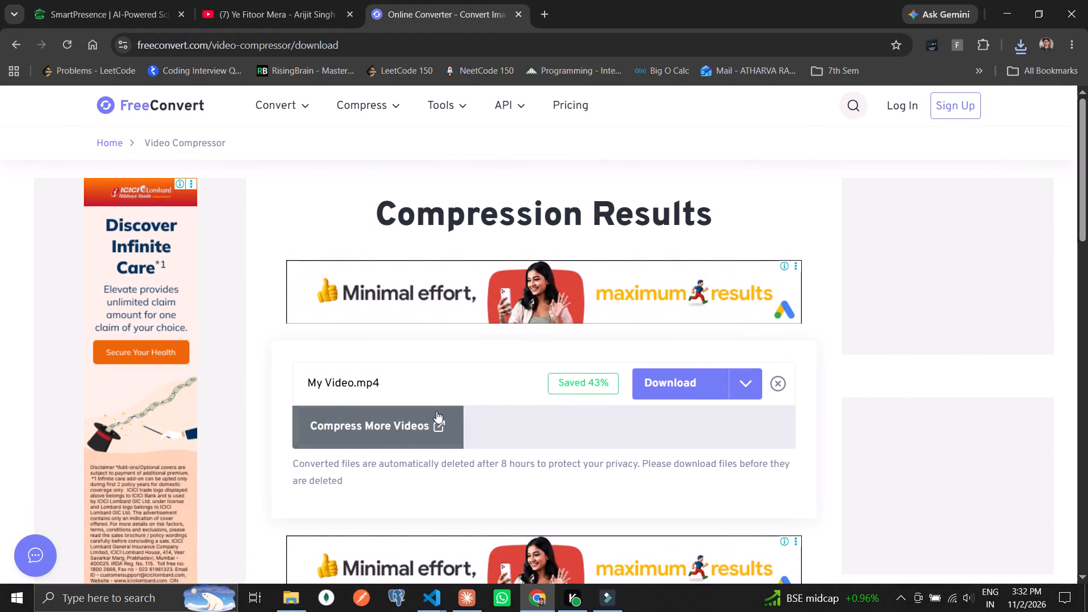
Clear the finished result, add My Video (1) from the Downloads folder with MP4 output, and compress it.
click(780, 388)
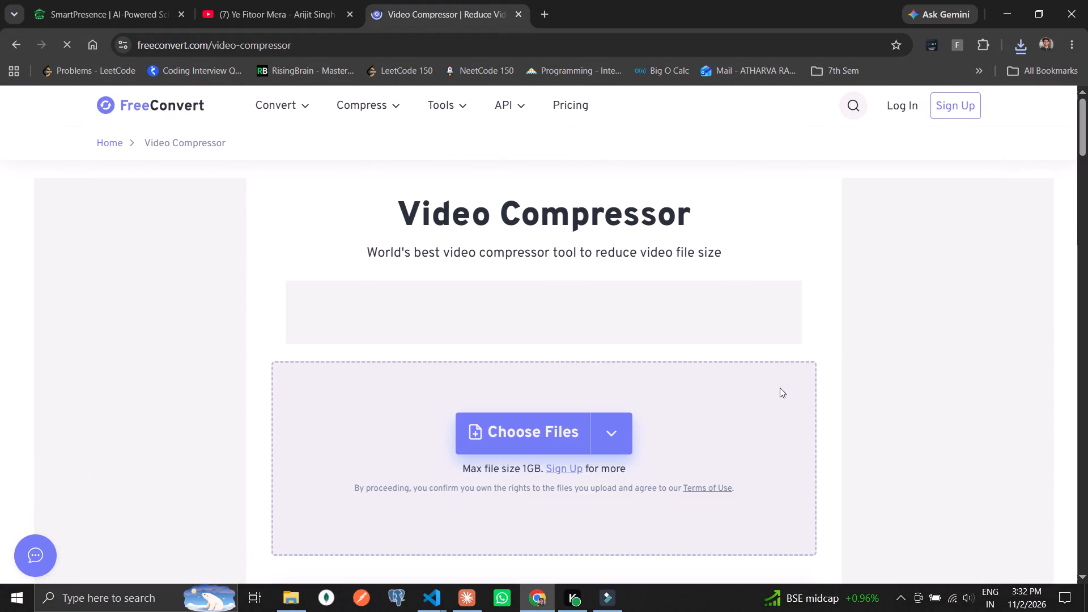
click(568, 430)
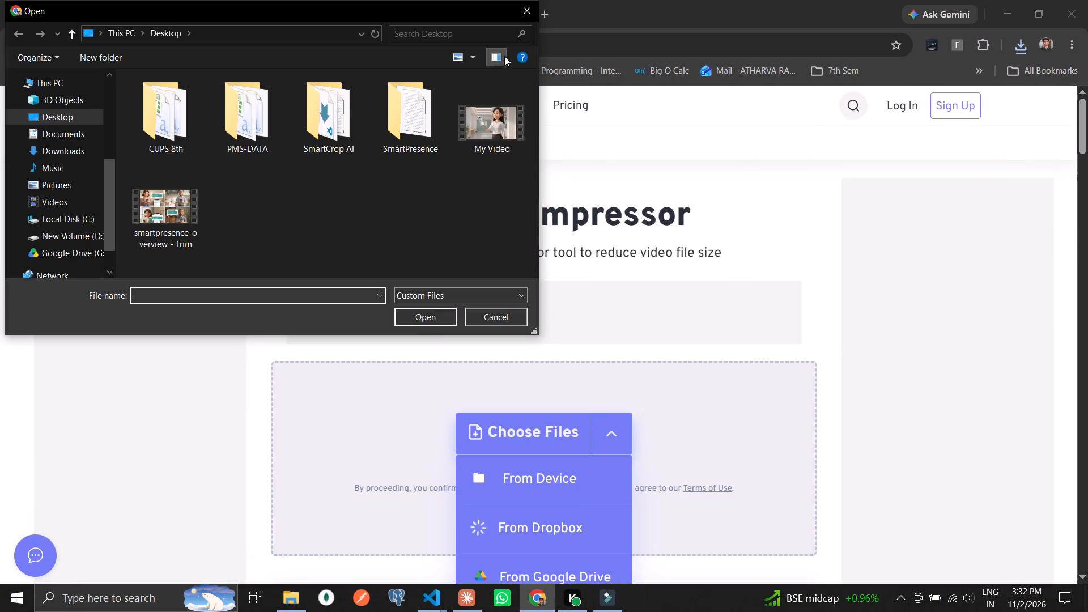
click(75, 150)
click(189, 155)
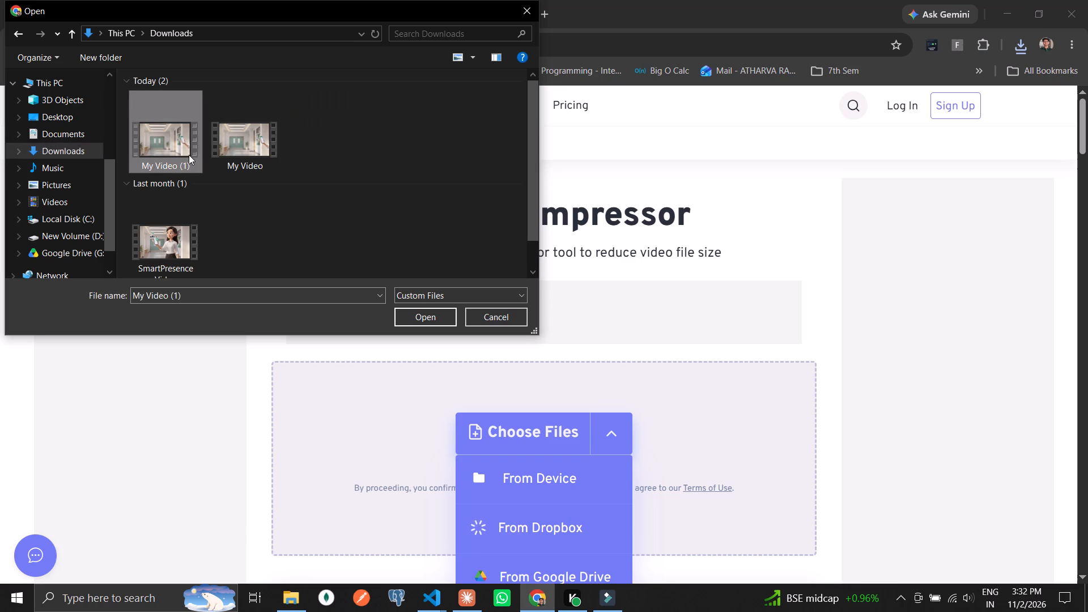
key(Return)
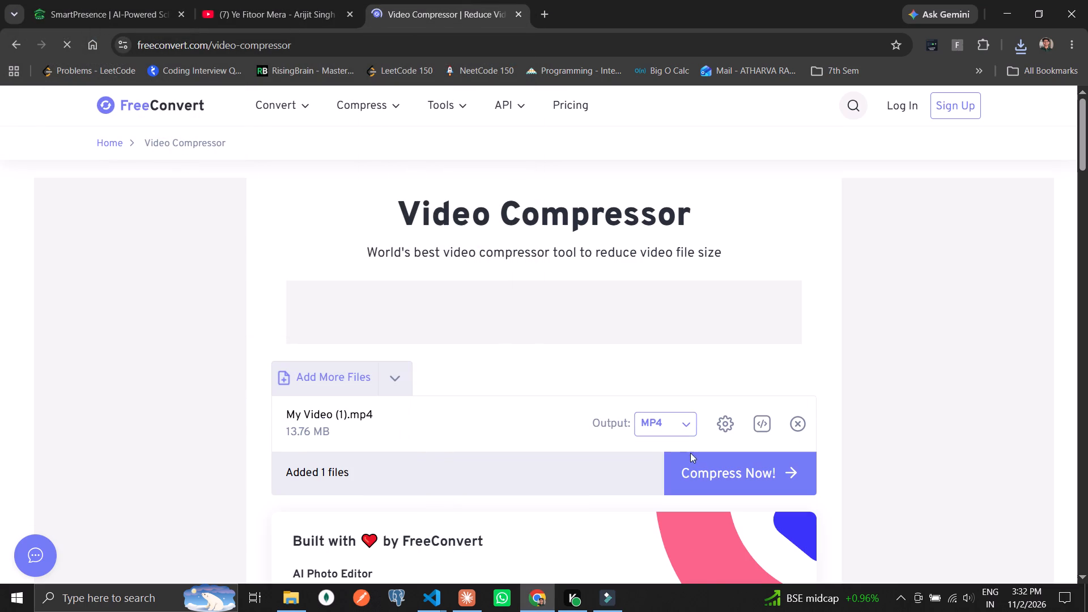
click(709, 473)
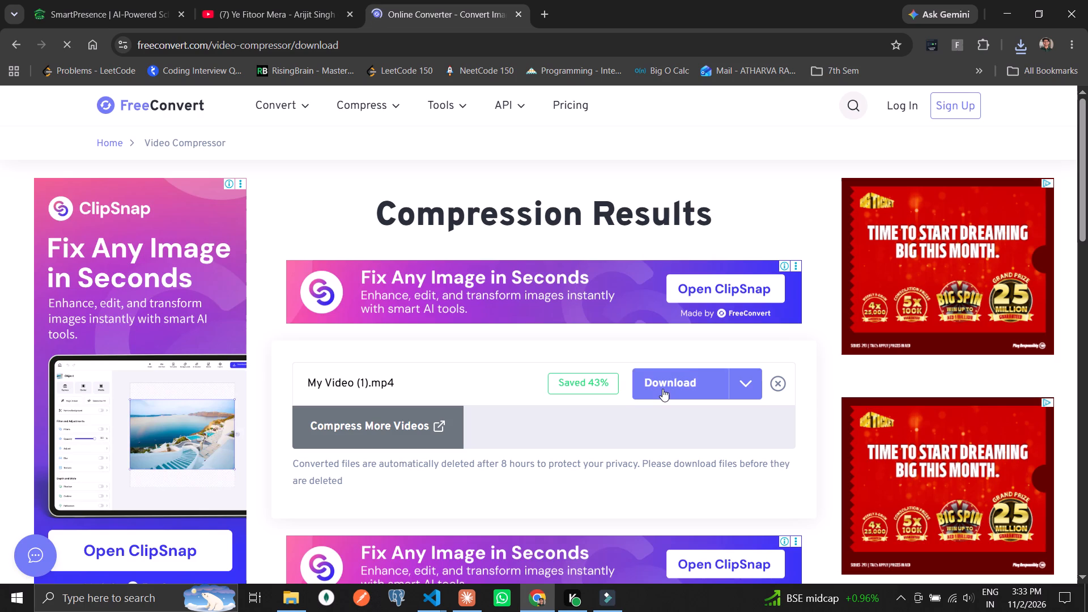
Download the compressed My Video (1).mp4 and bring up the recent download history.
click(662, 389)
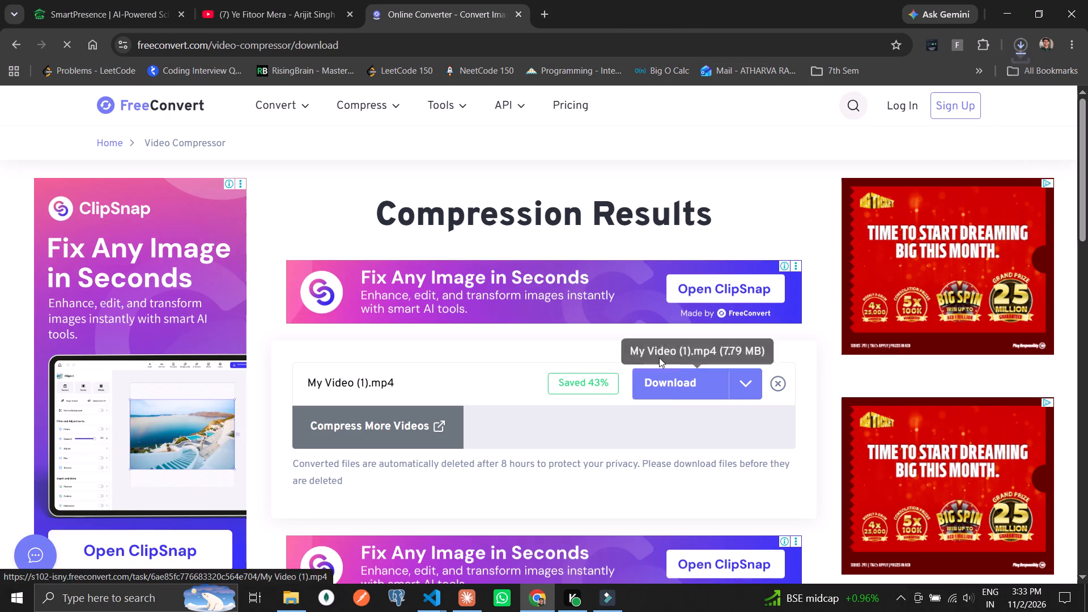
click(1025, 49)
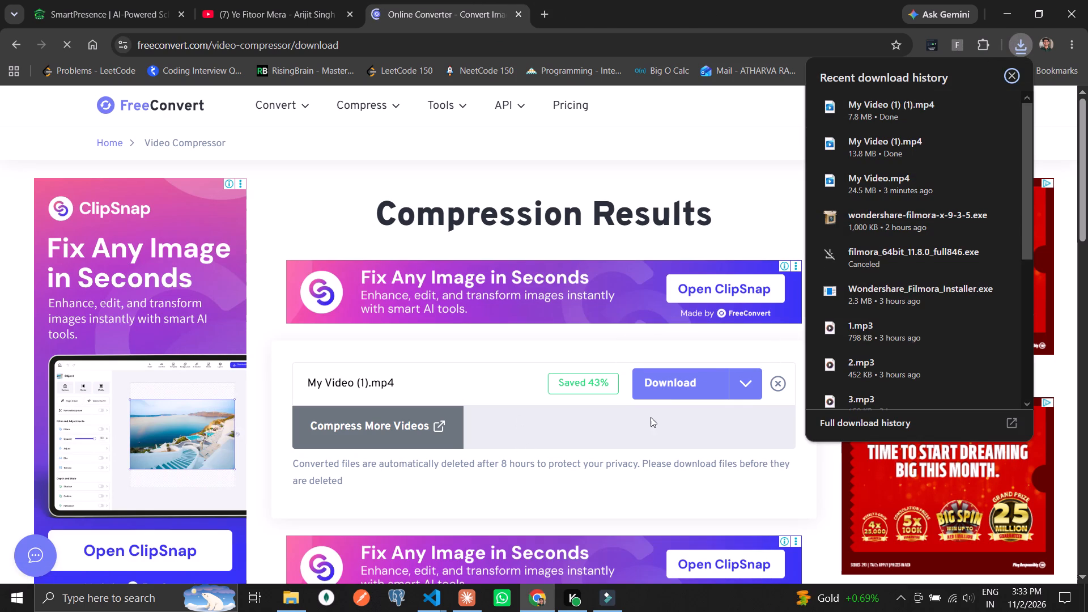
Clear the finished result, add My Video (1) (1).mp4 straight from the recent downloads, and compress it.
click(774, 380)
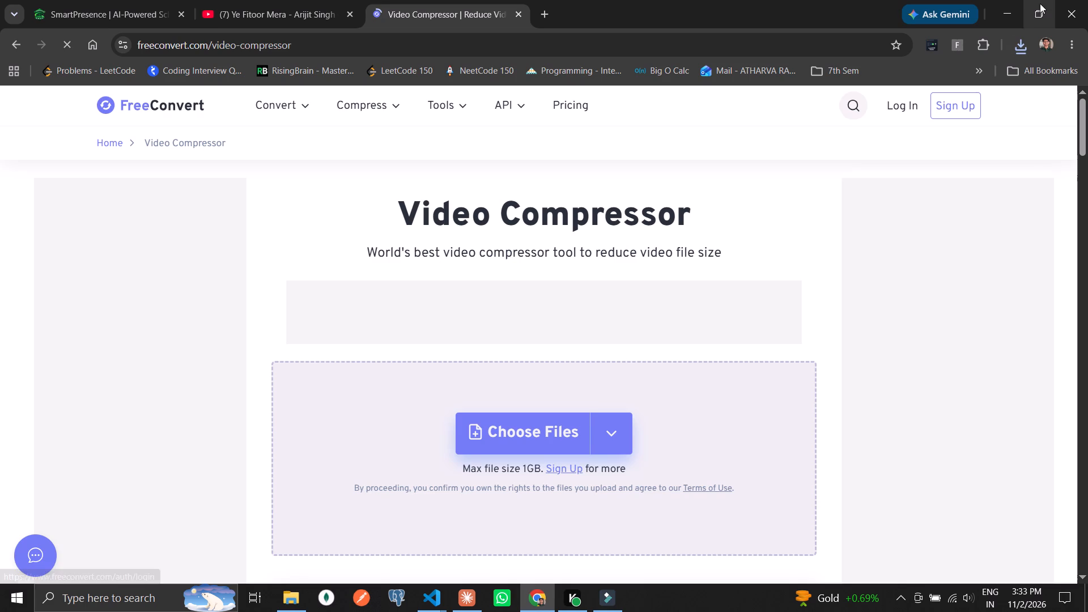
click(1020, 45)
drag(904, 110, 705, 262)
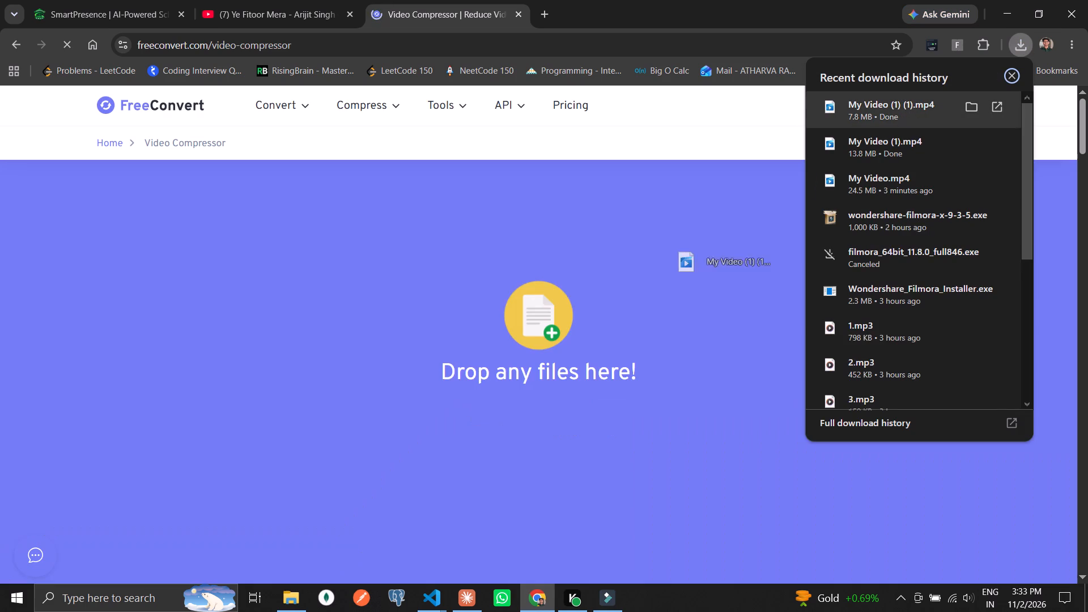
drag(705, 262, 657, 333)
click(737, 461)
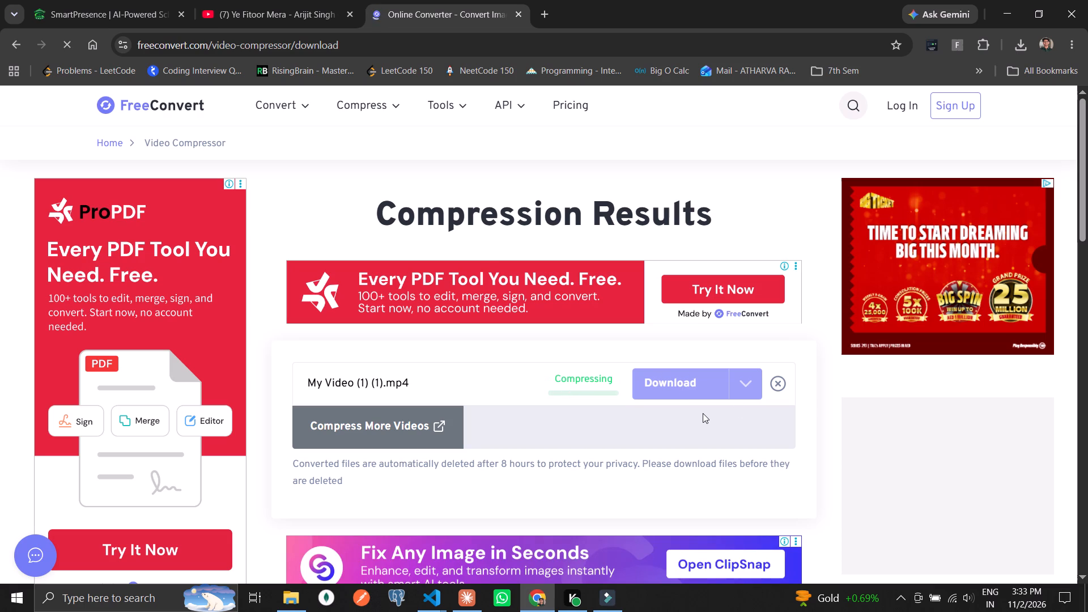
Search Google for "90 percent of 7mb" in a new tab, read the calculation, and close the tab.
click(540, 5)
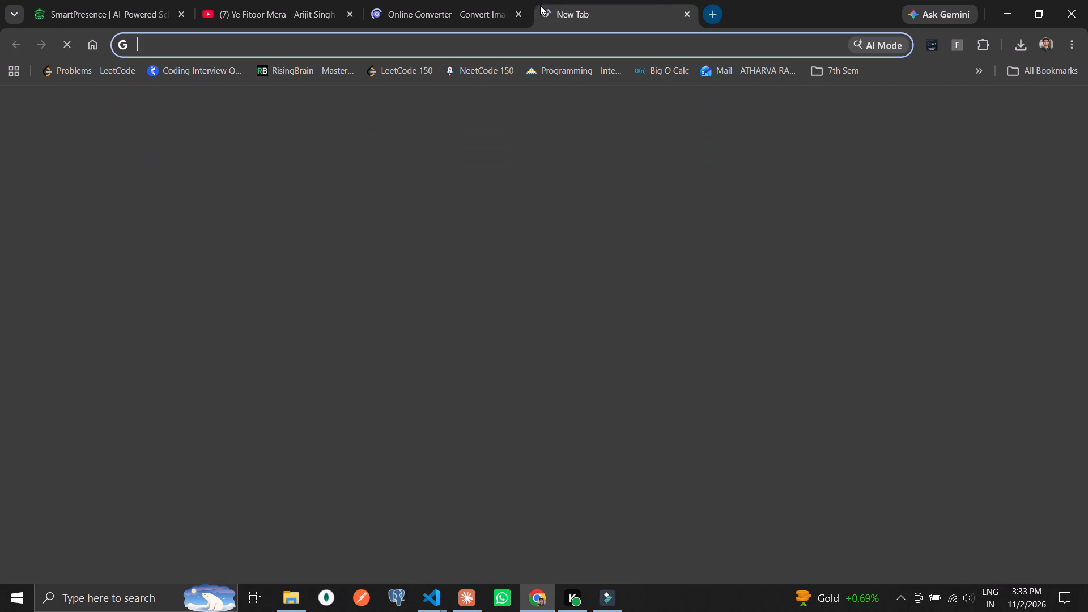
text(90 percent)
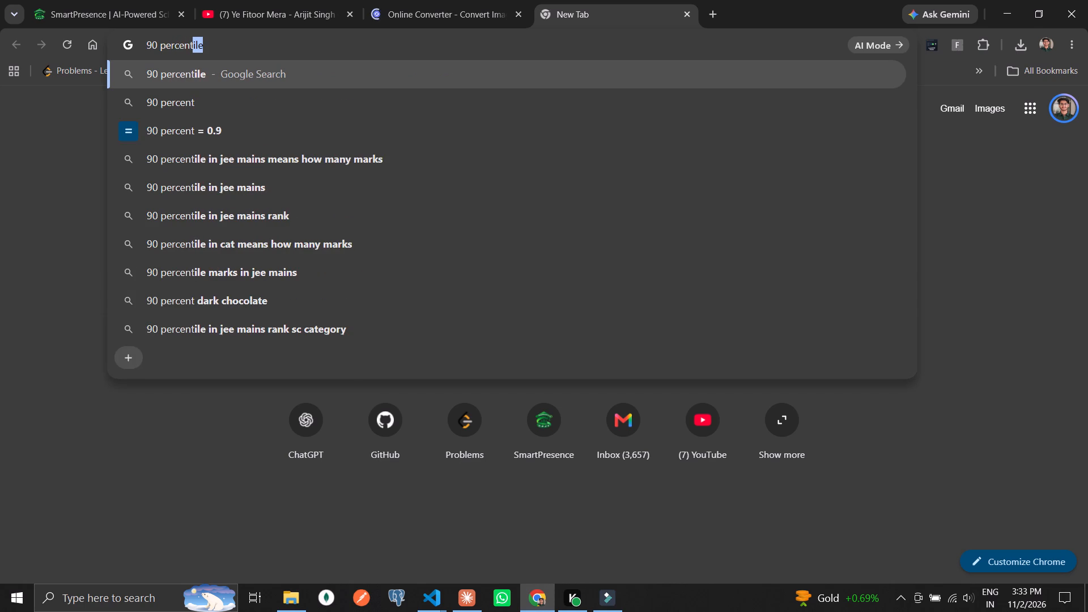
key(space)
text(of)
key(space)
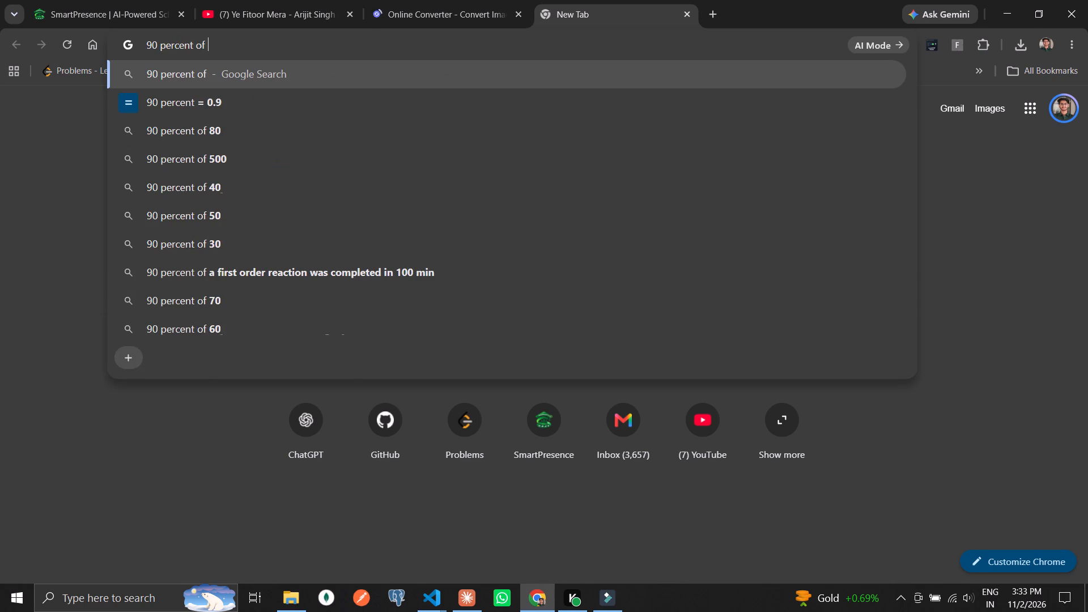
key(7)
text(mb)
key(Return)
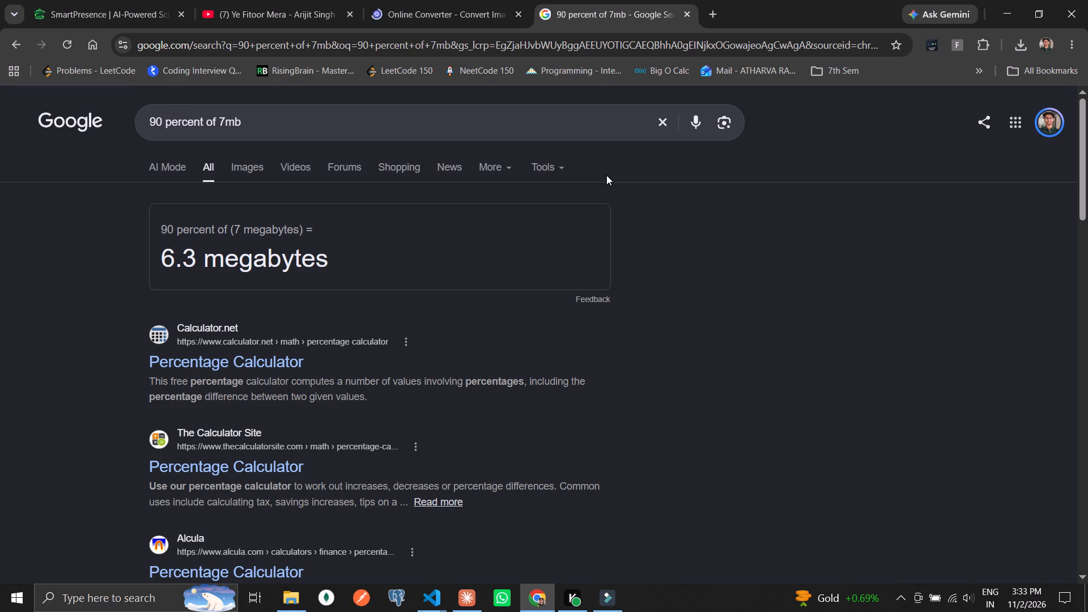
key(ctrl+w)
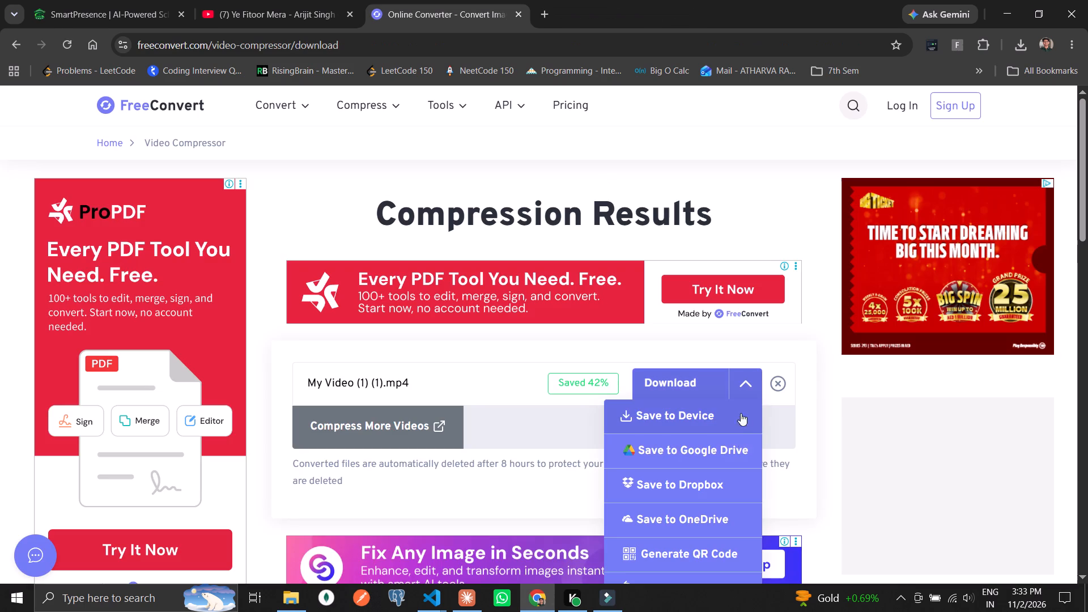
Download the compressed My Video (1) (1).mp4 from the compression results.
click(662, 392)
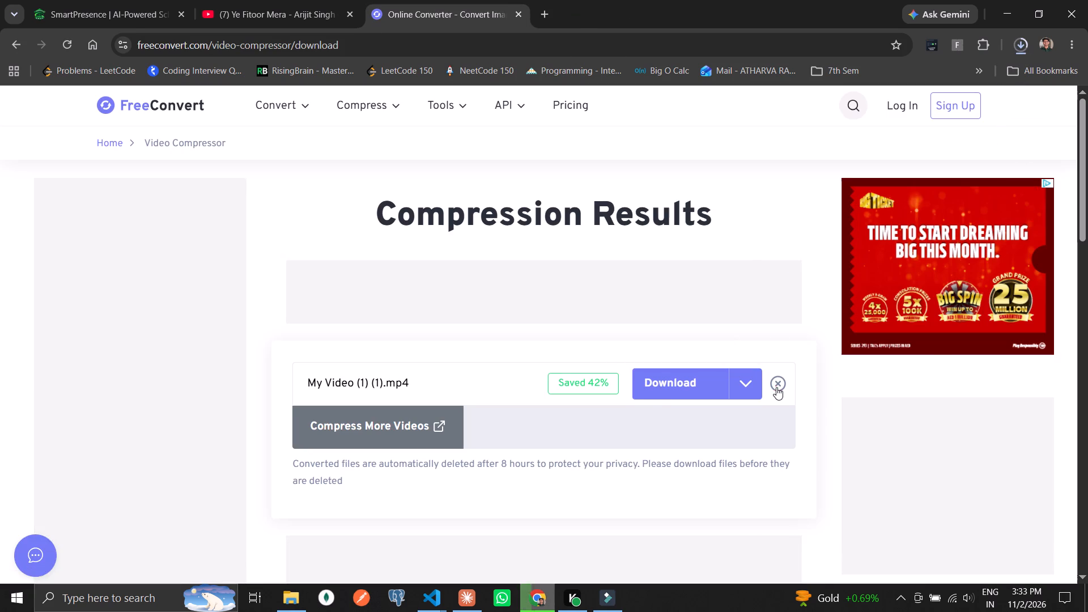
Clear the finished result and add the newly downloaded My Video (1) (1) (1).mp4 to the video compressor.
click(776, 387)
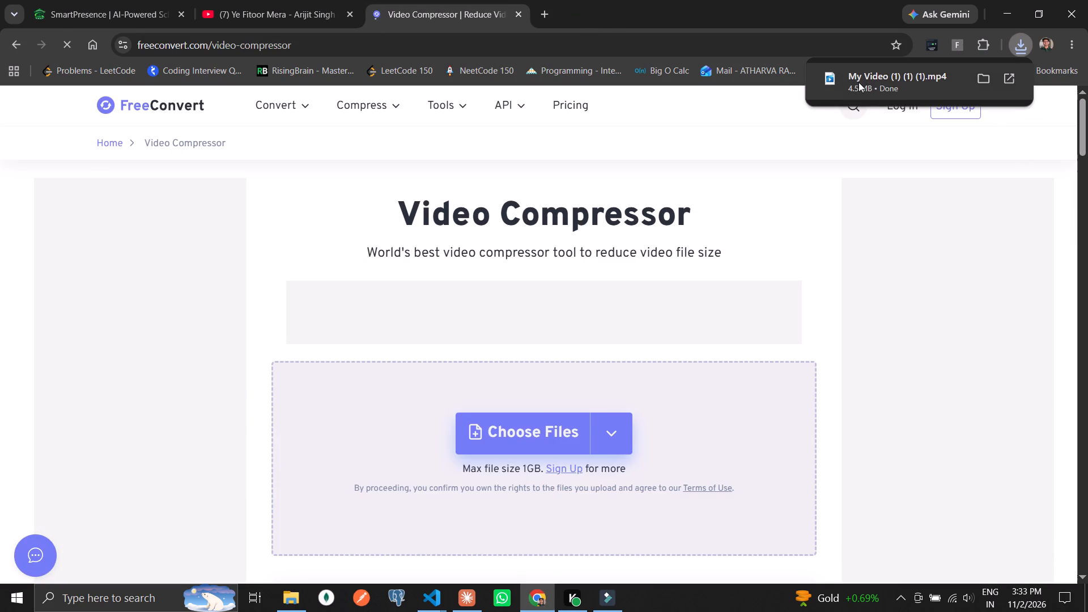
drag(858, 82, 690, 381)
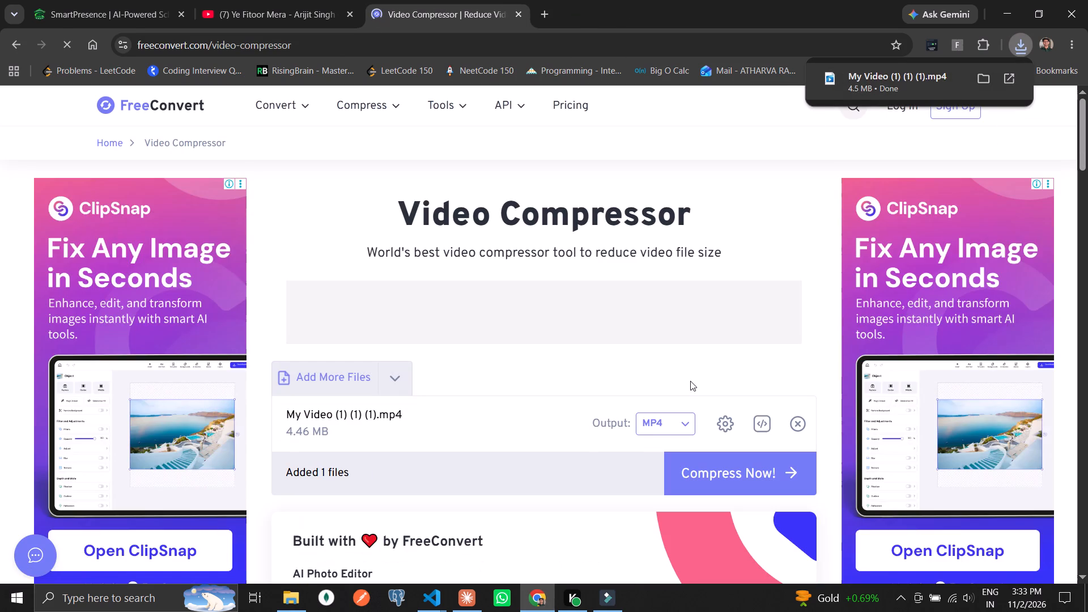
In the advanced options for My Video (1) (1) (1).mp4, set the target size to 90%.
double_click(737, 424)
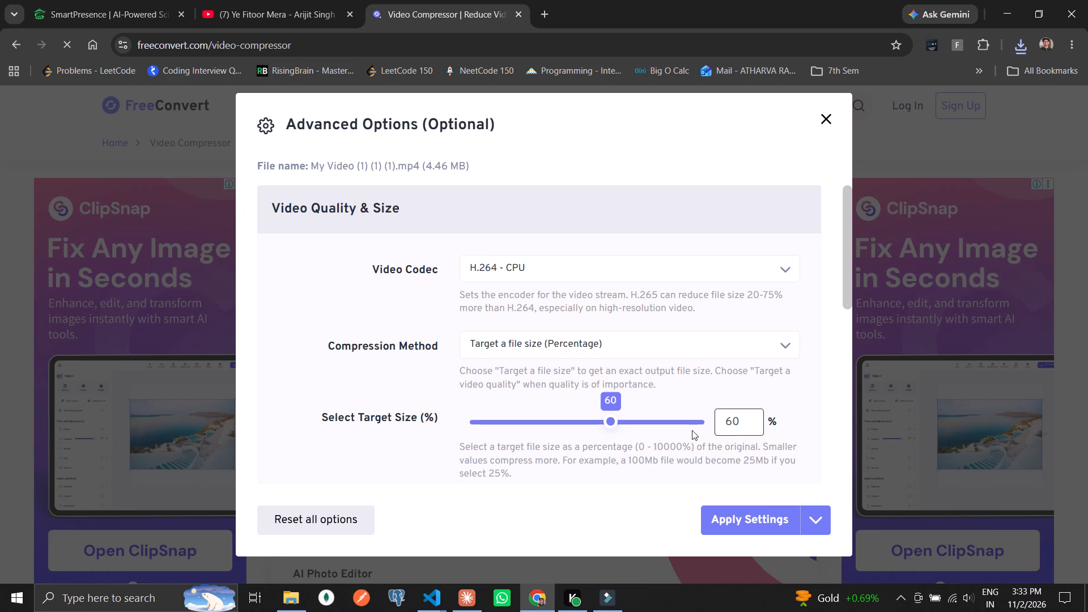
drag(732, 415, 717, 418)
key(9)
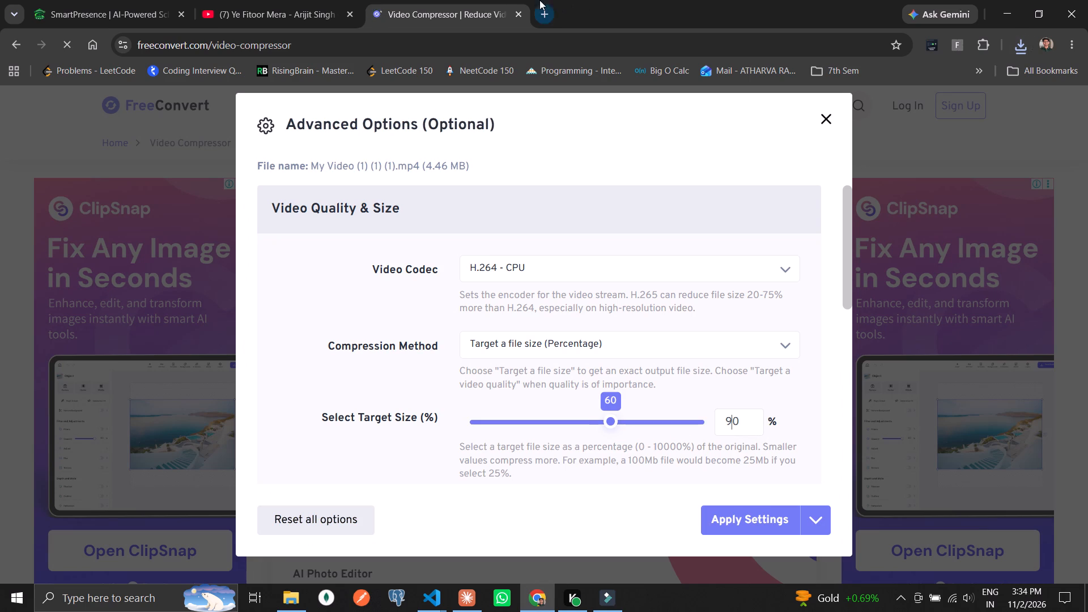
Search Google for "4mb - 90% of 4mb" in a new tab, read the calculation, and close the tab.
click(551, 3)
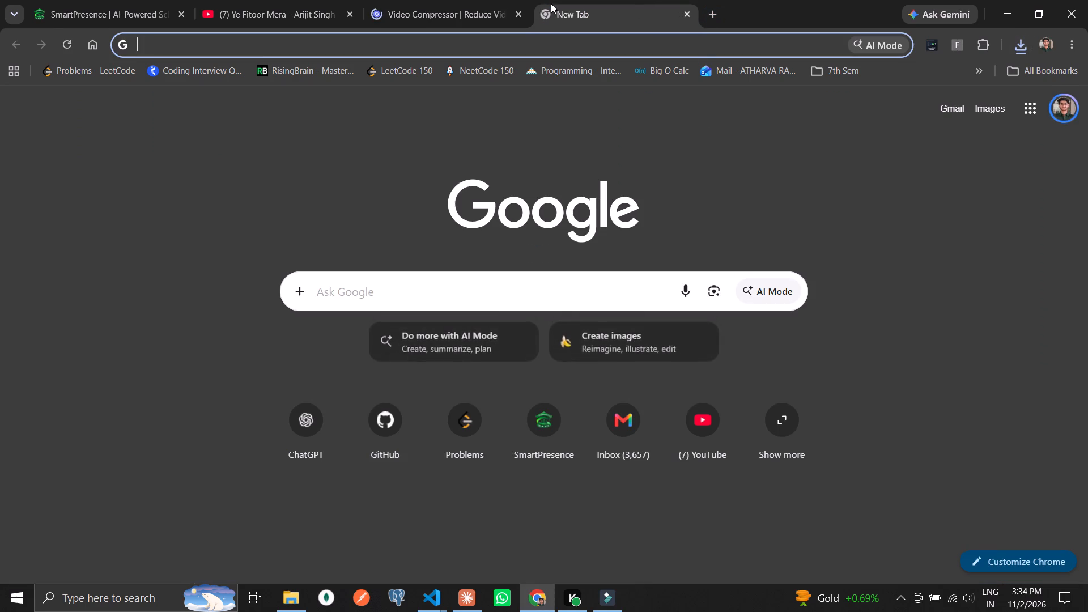
key(7)
text(mb -)
key(space)
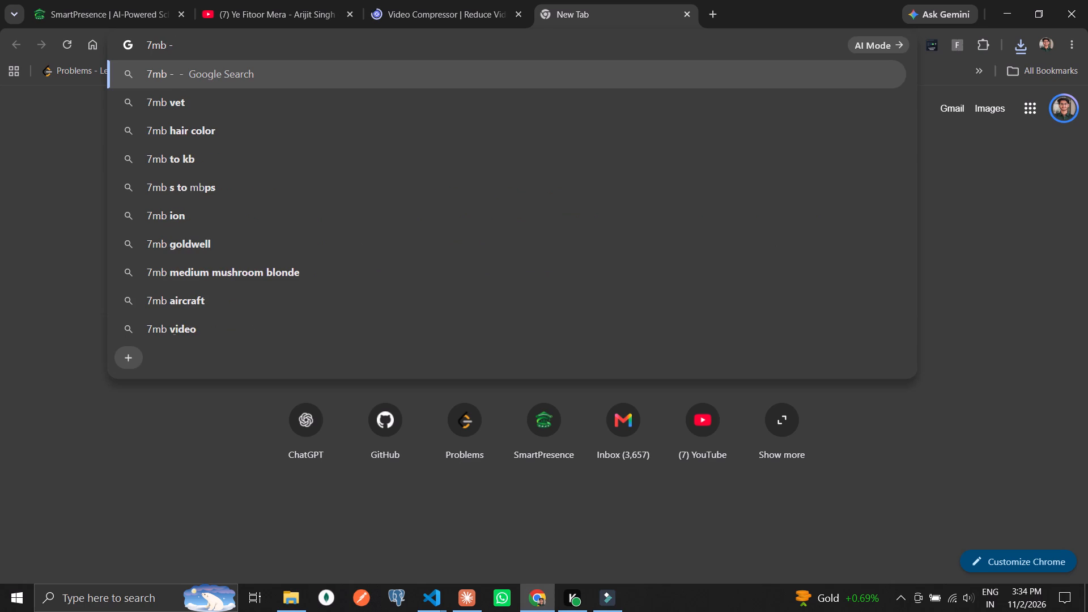
key(BackSpace)
key(BackSpace)
key(BackSpace)
key(BackSpace)
key(BackSpace)
key(BackSpace)
key(BackSpace)
key(BackSpace)
key(BackSpace)
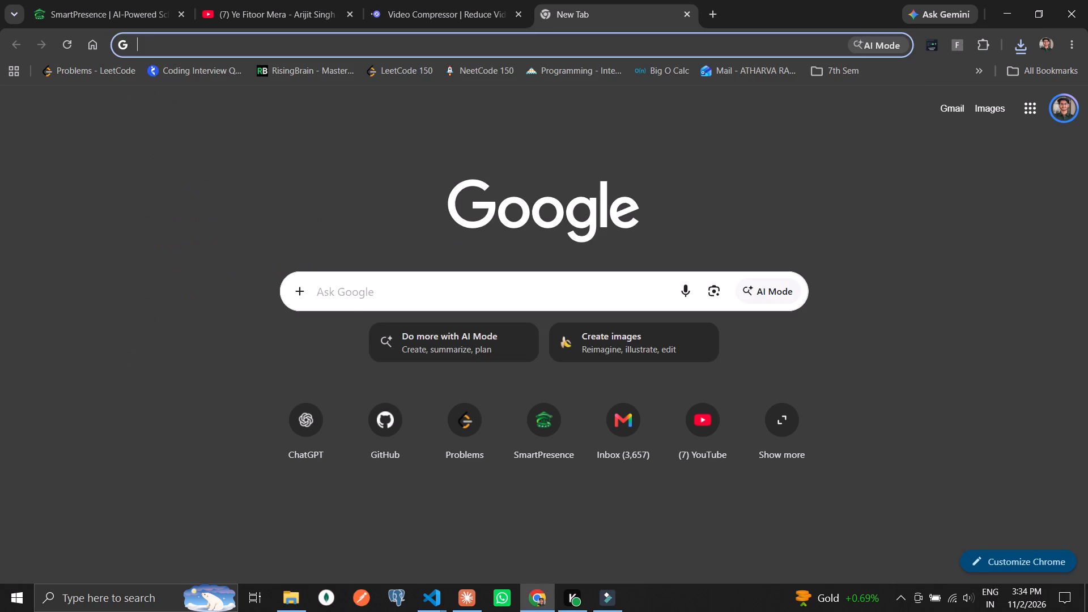
text(4mb)
key(space)
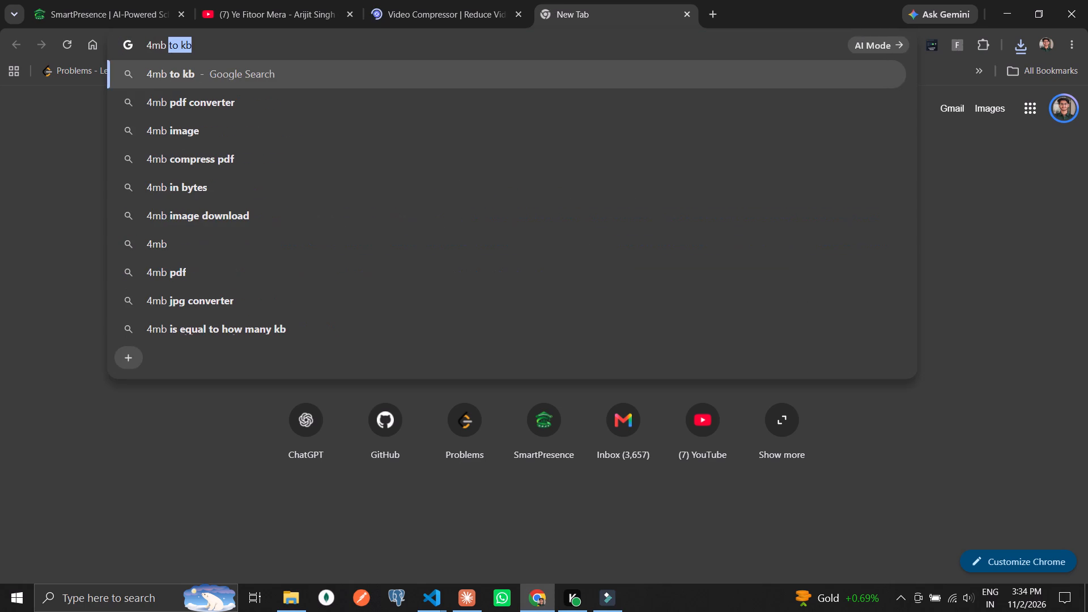
text(-)
key(space)
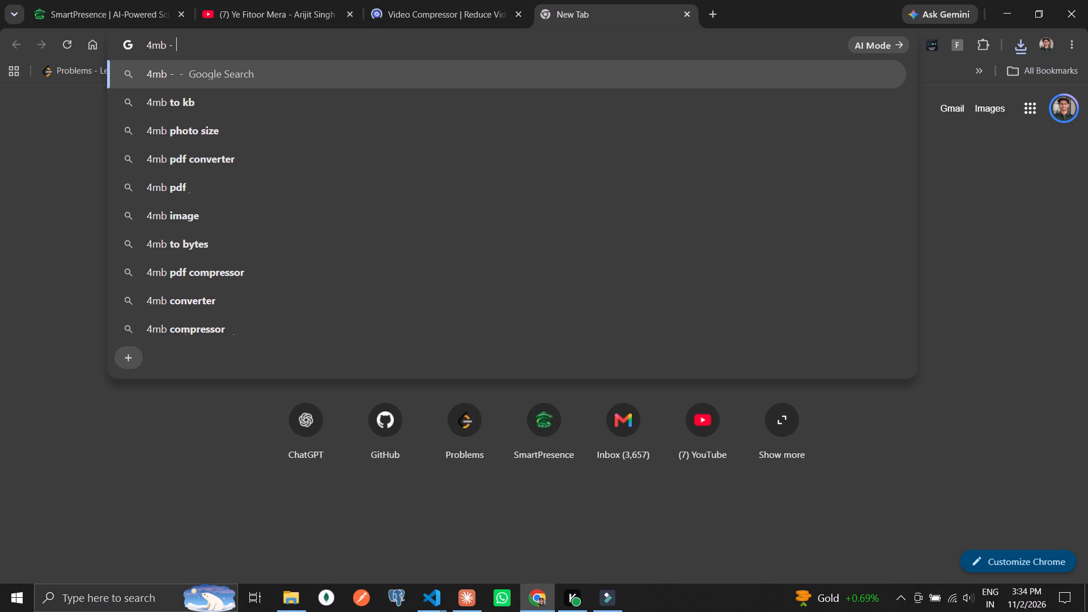
text(90%)
key(space)
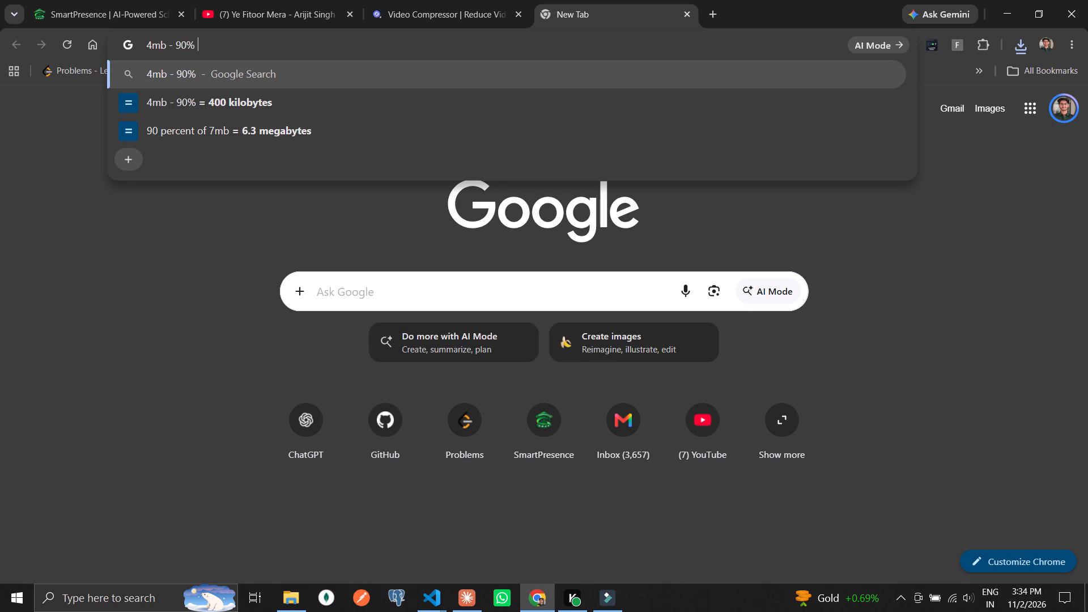
text(ofk)
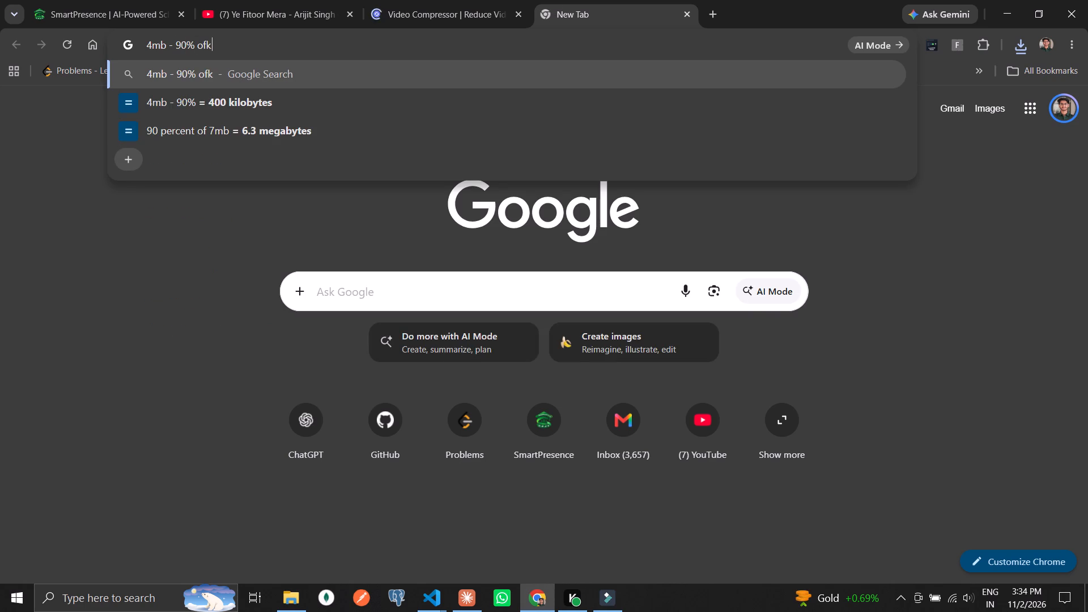
key(BackSpace)
key(space)
text(4mb)
key(Return)
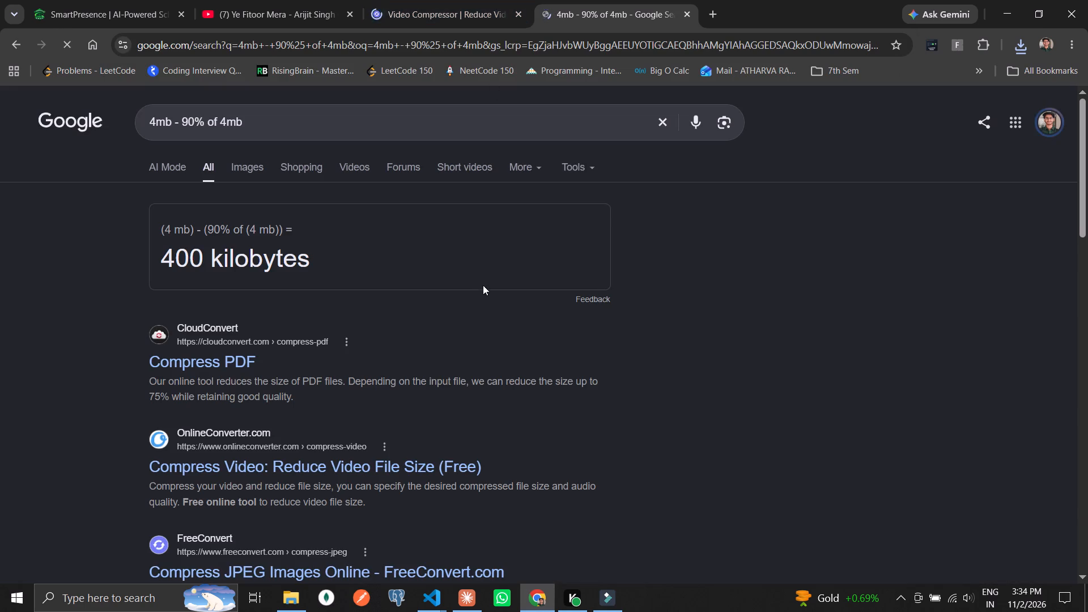
key(ctrl+w)
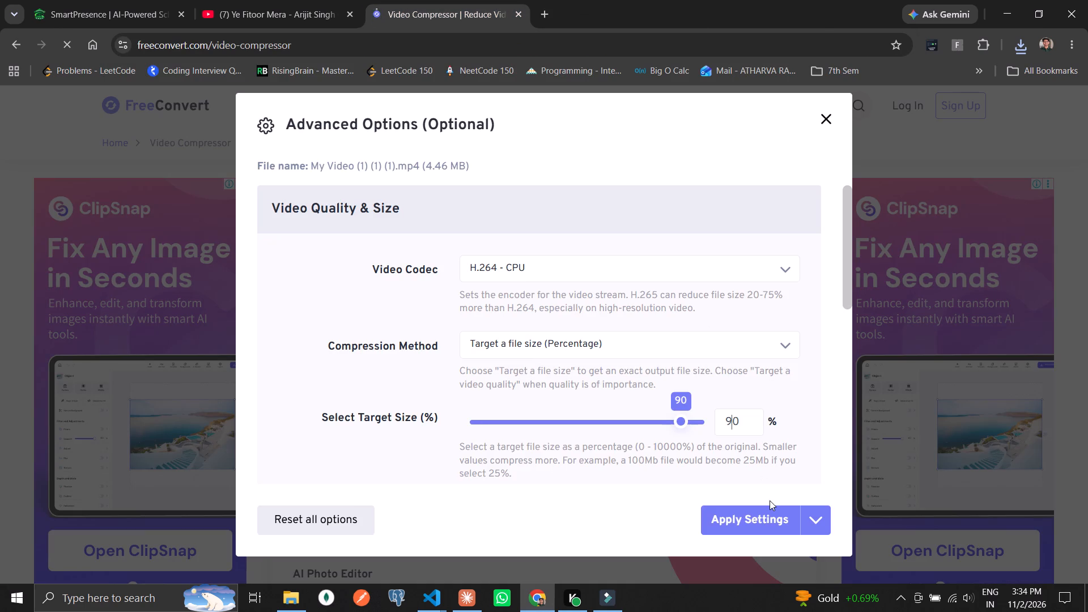
Apply the advanced options and start compressing My Video (1) (1) (1).mp4.
click(773, 524)
click(729, 479)
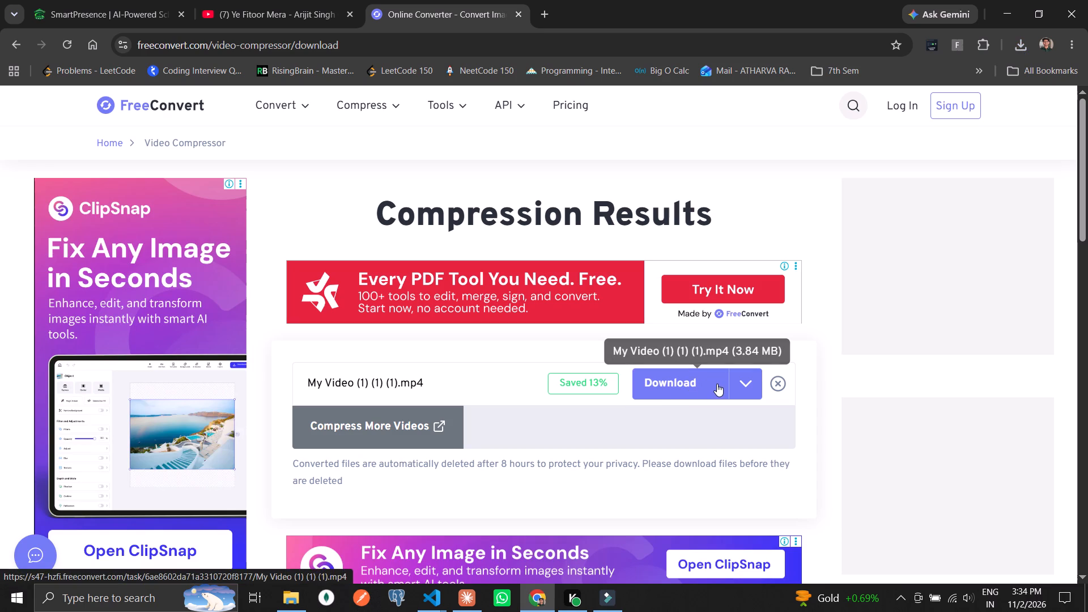
Download the compressed My Video (1) (1) (1).mp4 and check its size in the recent download history.
click(602, 388)
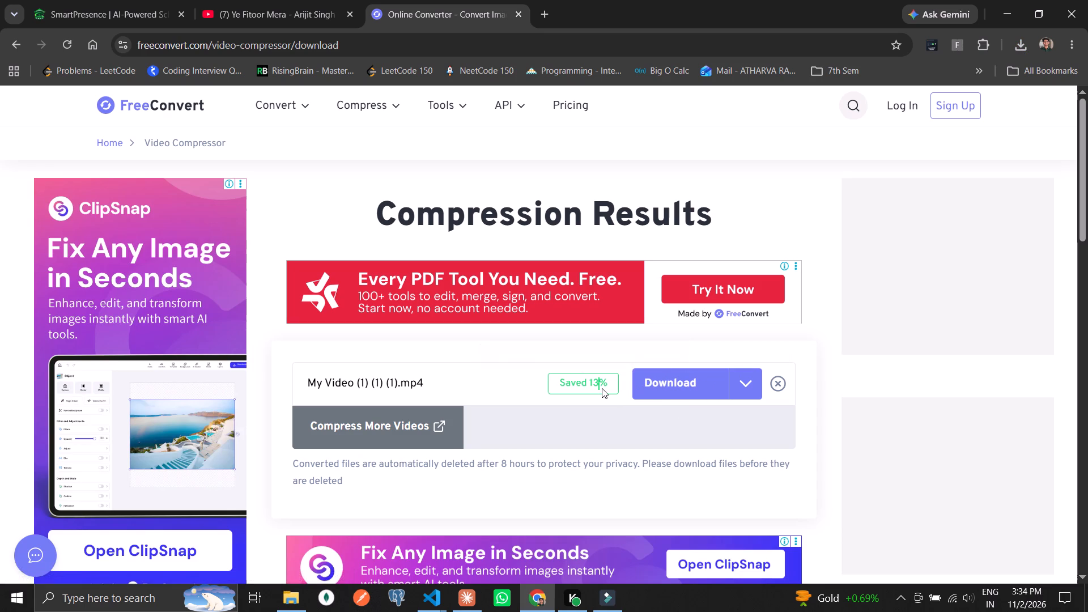
click(668, 378)
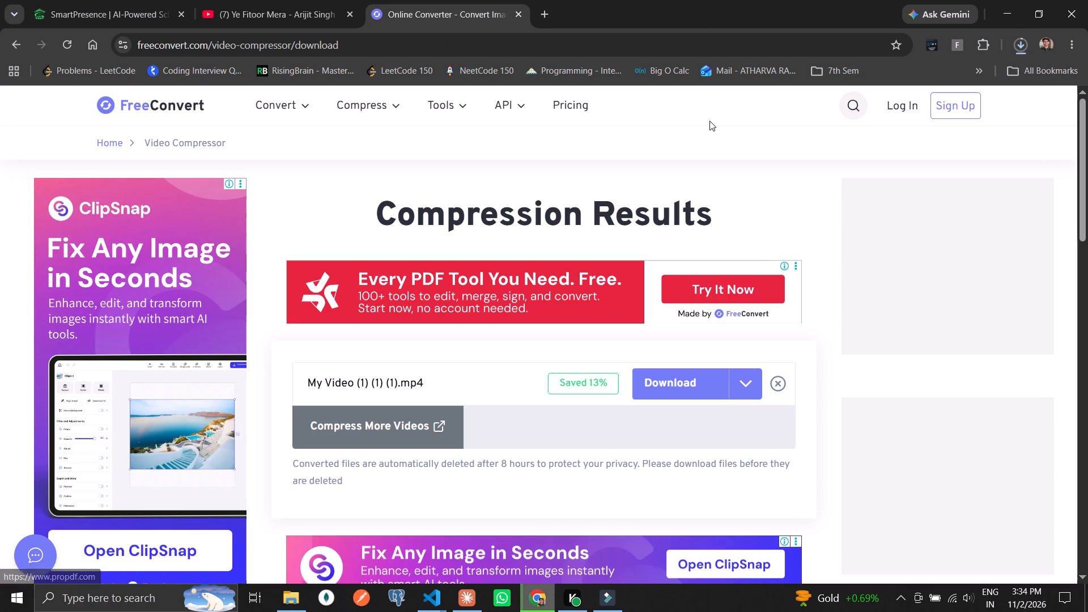
click(1012, 44)
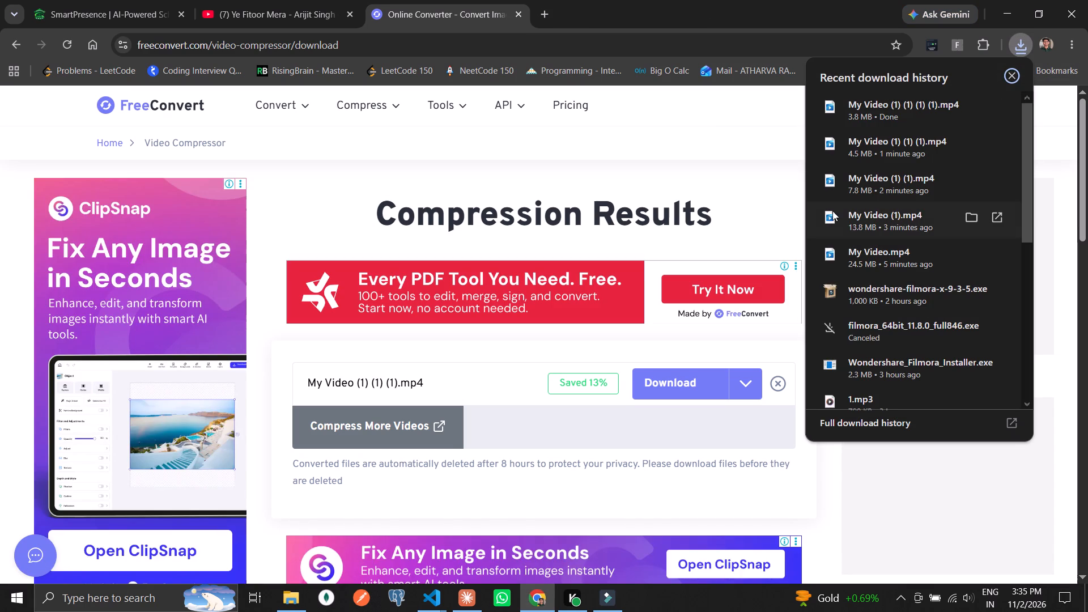
click(585, 388)
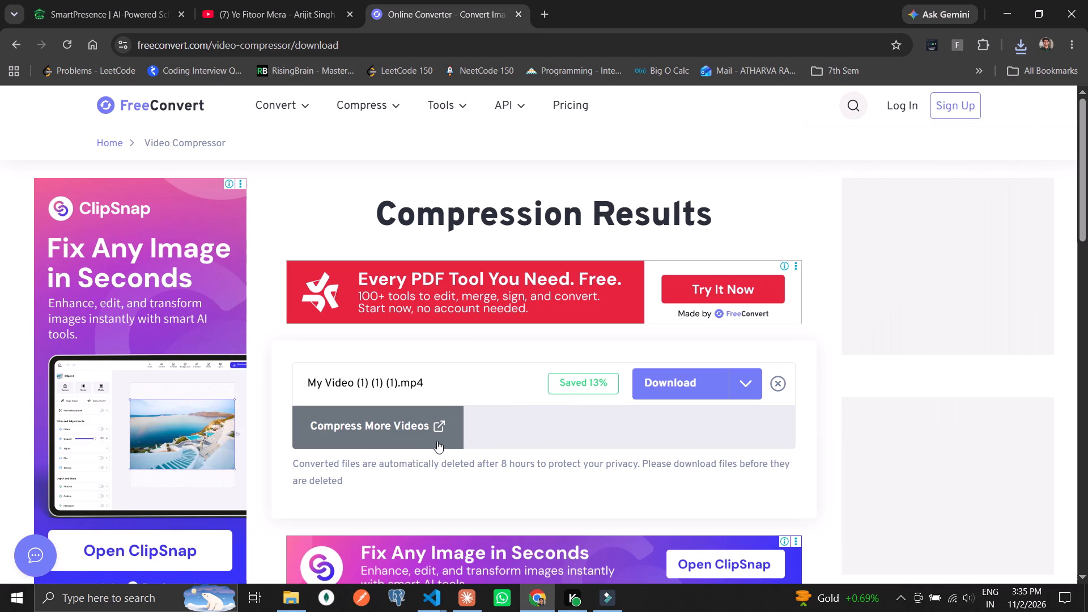
Clear the finished result and add My Video (1) (1) (1) (1) from the Downloads folder to the compressor.
click(783, 388)
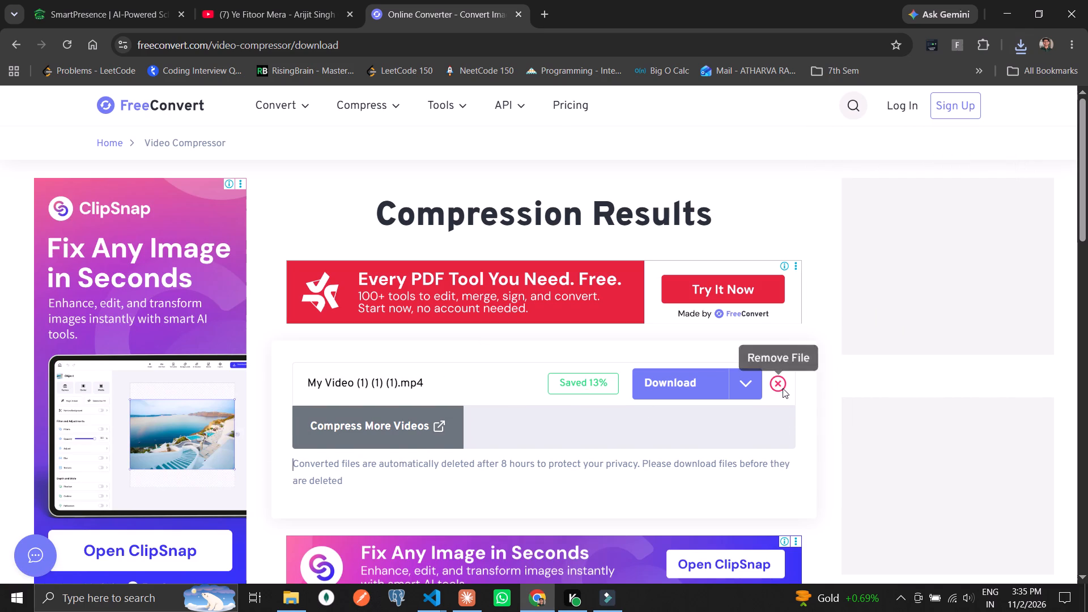
click(539, 433)
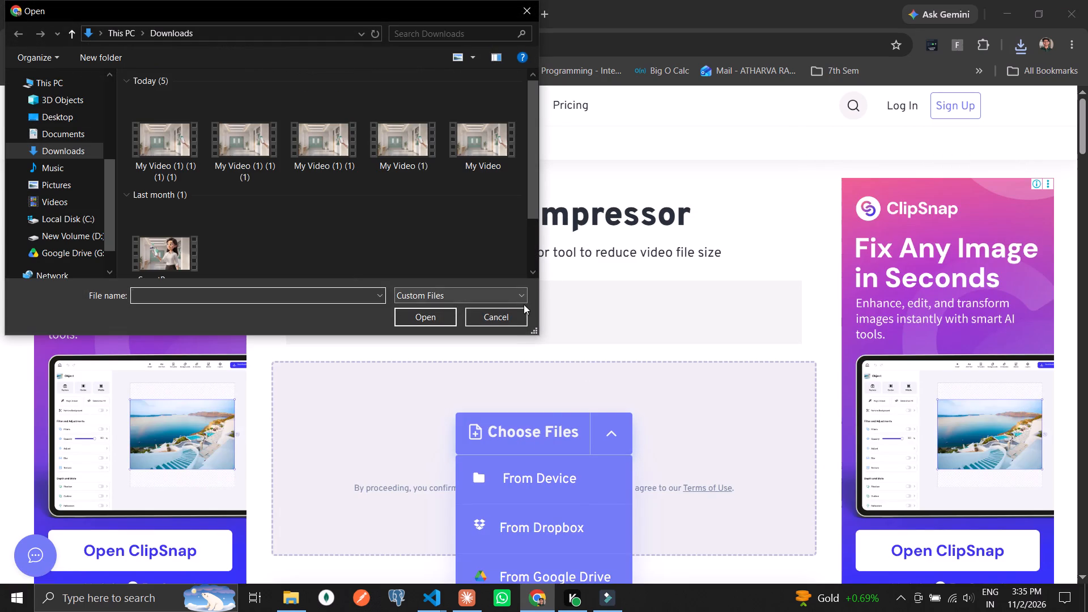
double_click(176, 140)
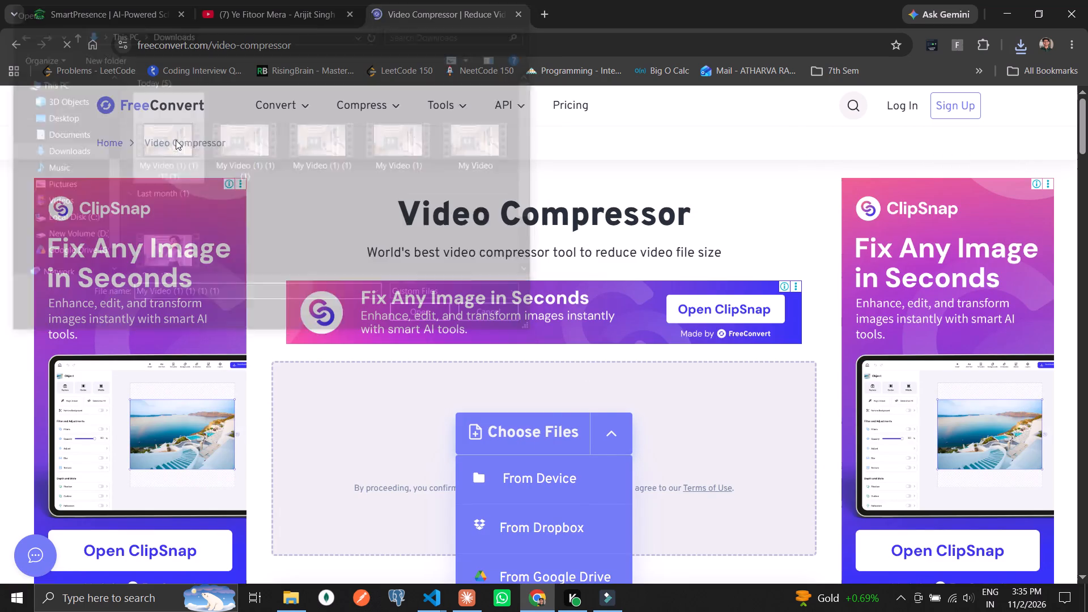
Set the compression method to Target a file size (MB) with 1 MB, enable compatibility with old devices, and apply the settings.
click(730, 422)
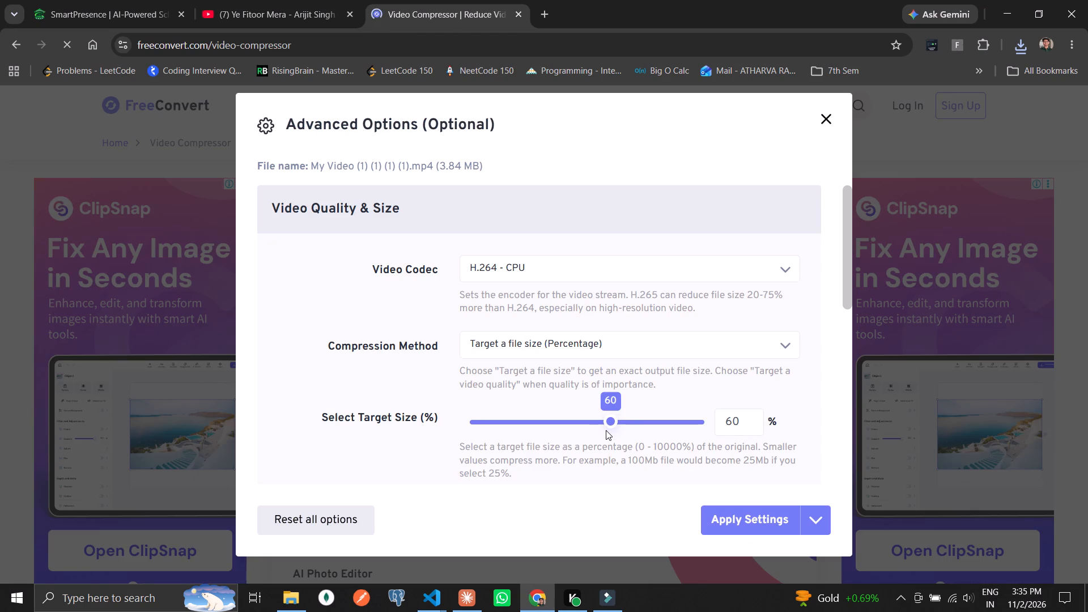
click(743, 514)
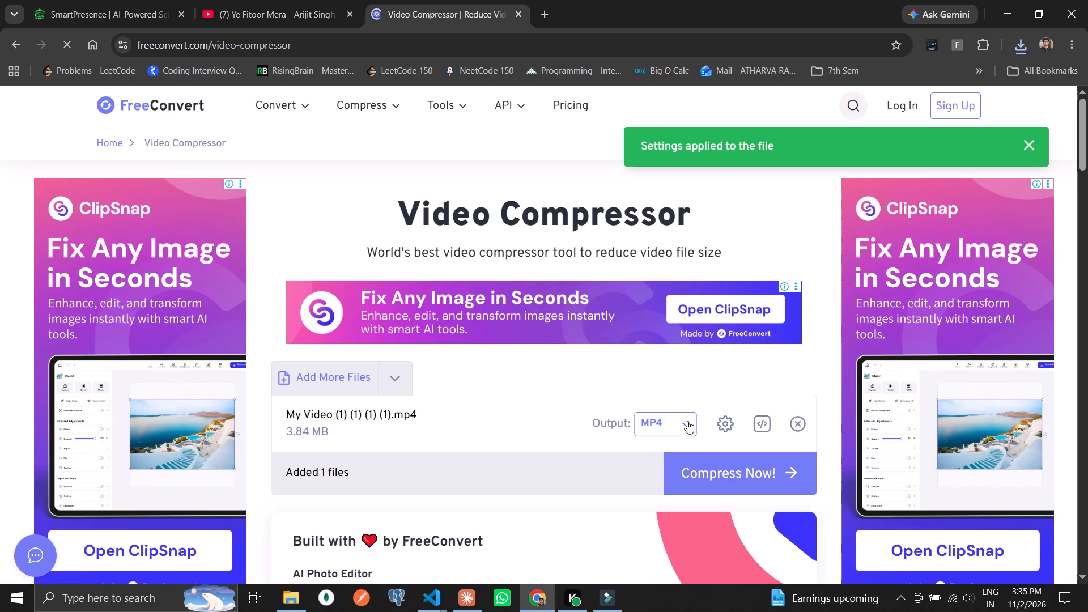
click(718, 422)
click(732, 358)
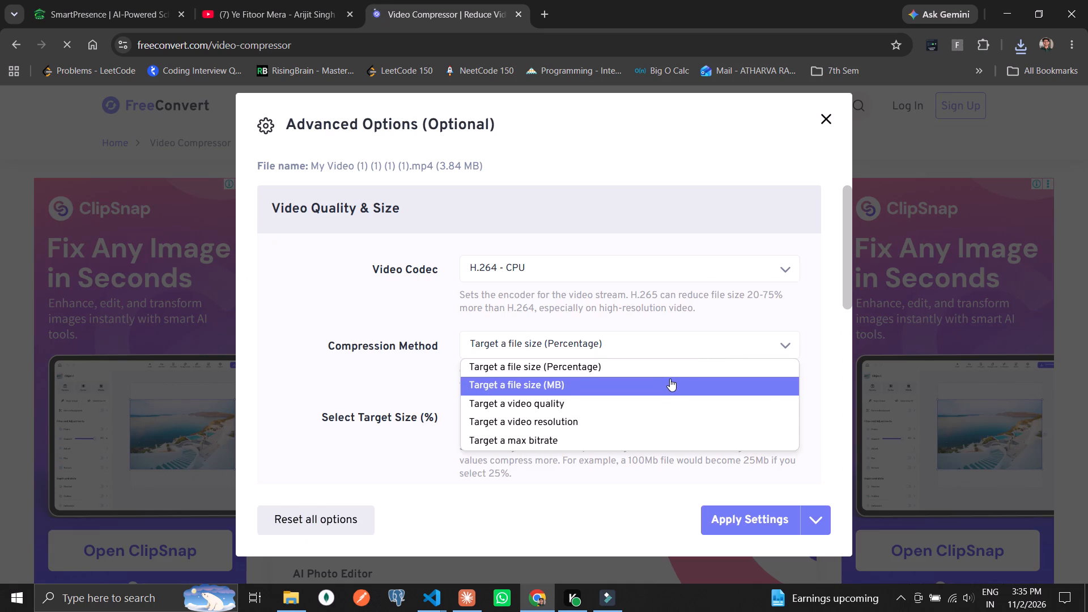
click(670, 379)
click(624, 424)
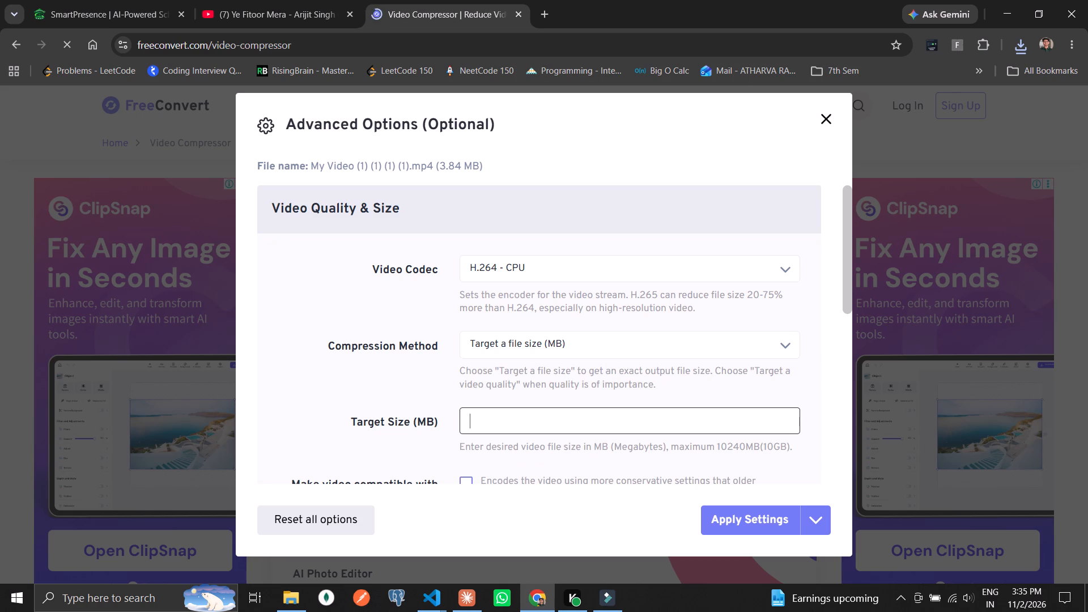
key(1)
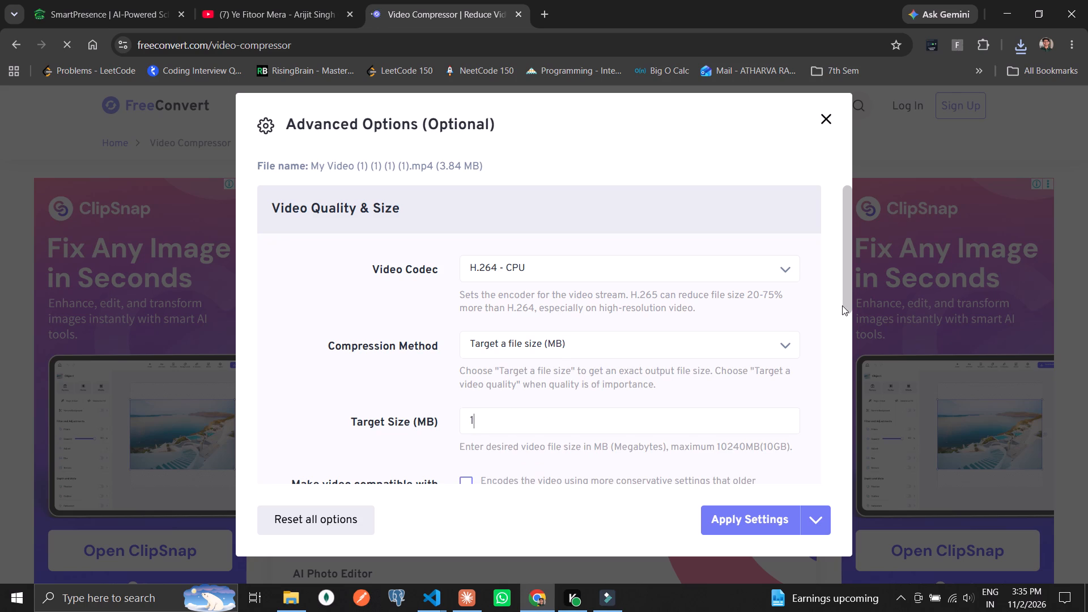
click(842, 305)
drag(846, 305, 845, 383)
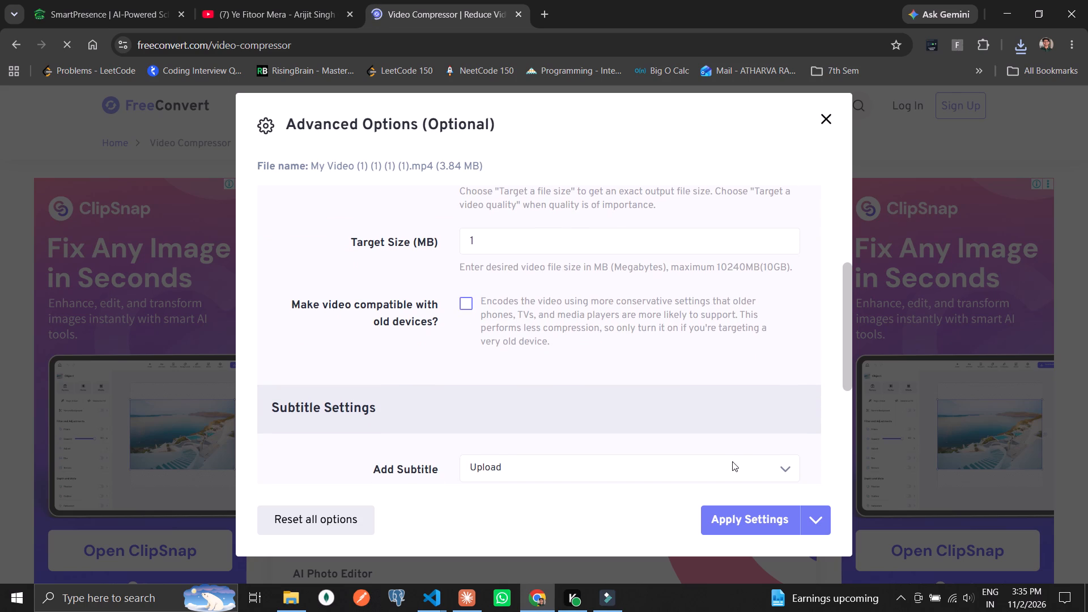
click(600, 327)
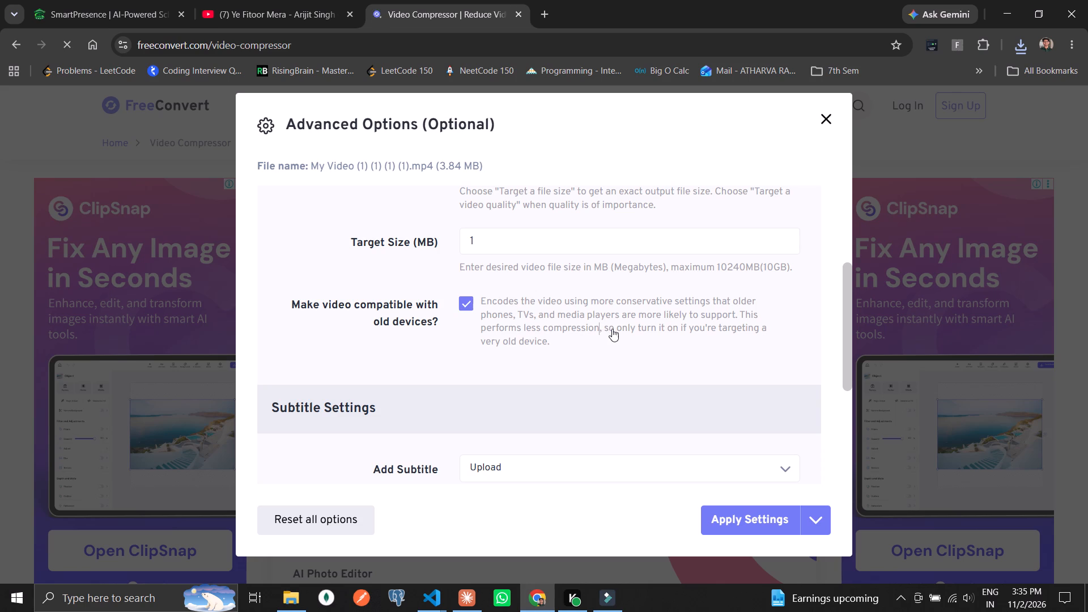
drag(844, 331, 844, 382)
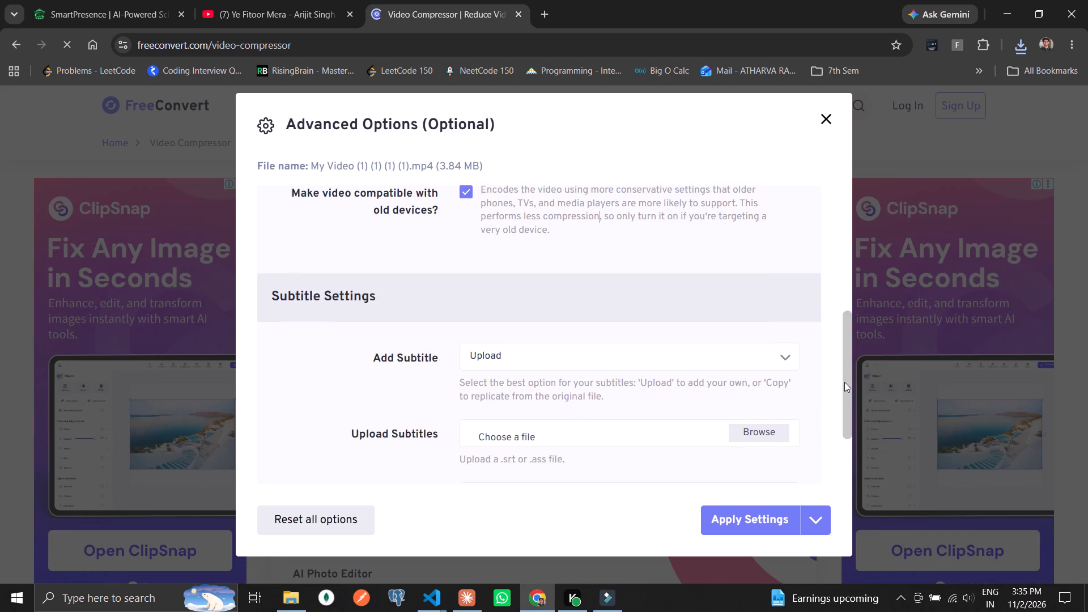
drag(844, 382, 843, 405)
click(777, 505)
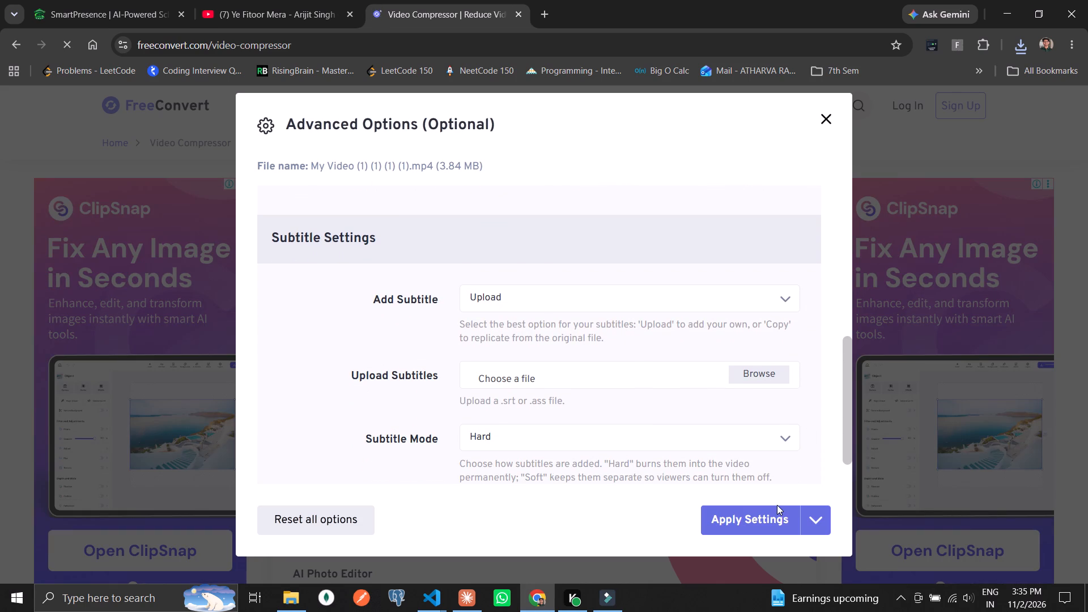